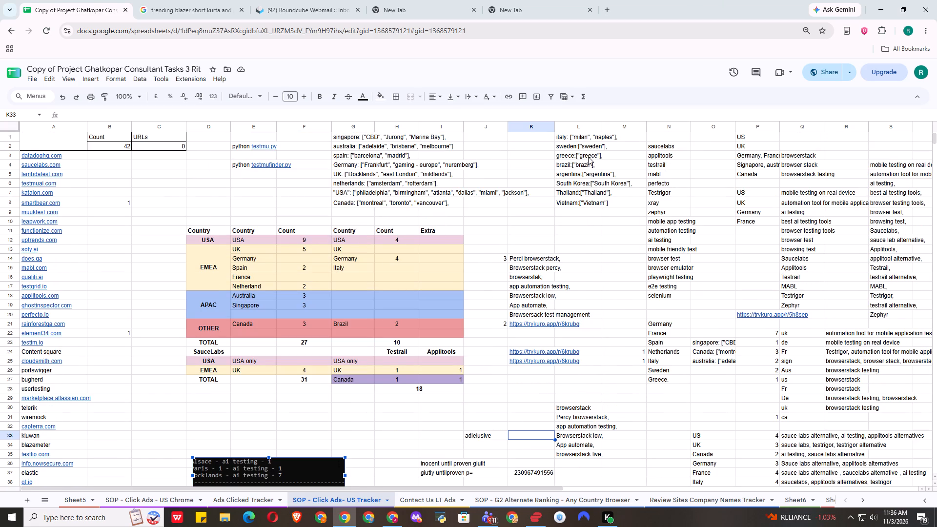
Clear the browserstack keyword list and its count in cells J14:K20 of the US tracker sheet.
scroll(481, 237, "down", 3)
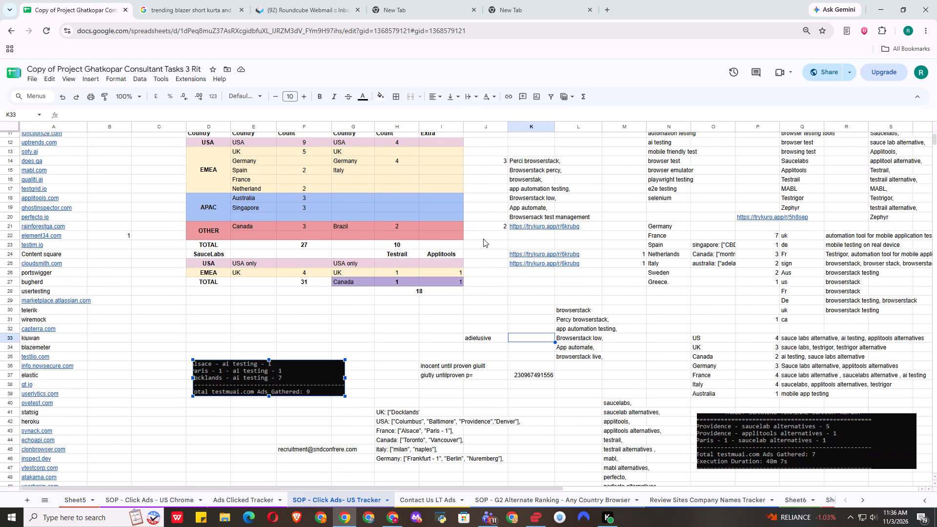
scroll(483, 239, "up", 2)
left_click_drag(499, 211, 540, 254)
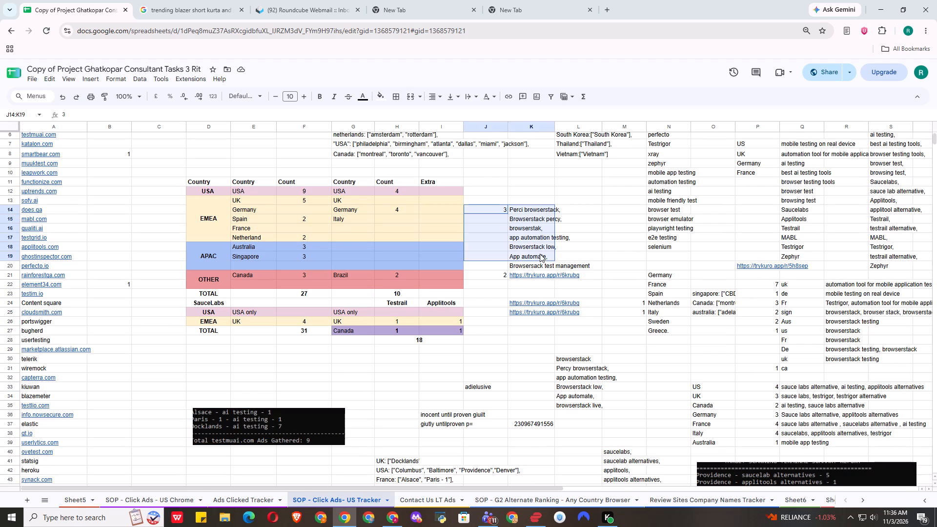
left_click_drag(540, 254, 547, 265)
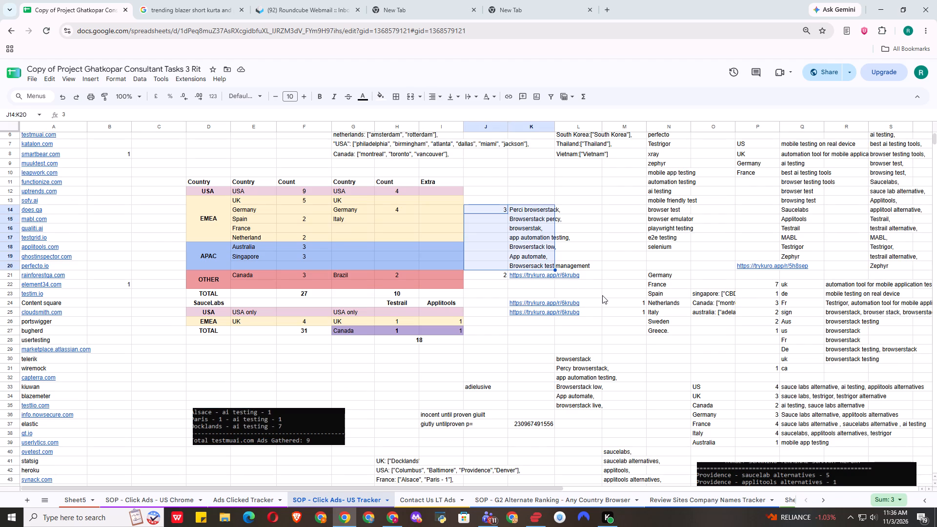
key("BackSpace")
left_click(602, 295)
Move the trykuro.app link from cell K21 to the empty cell D53, beside the ai.domo.com row.
left_click(542, 274)
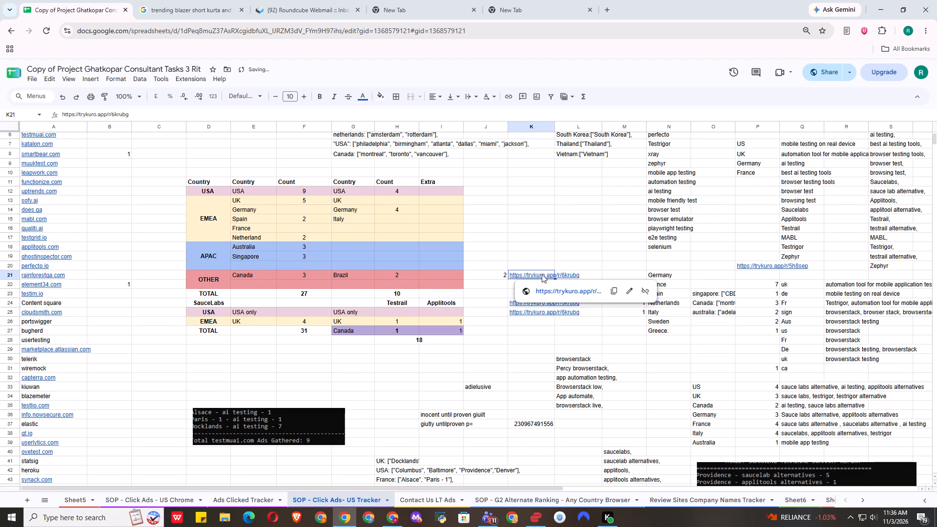
key("ctrl+x")
scroll(477, 328, "down", 4)
left_click(213, 374)
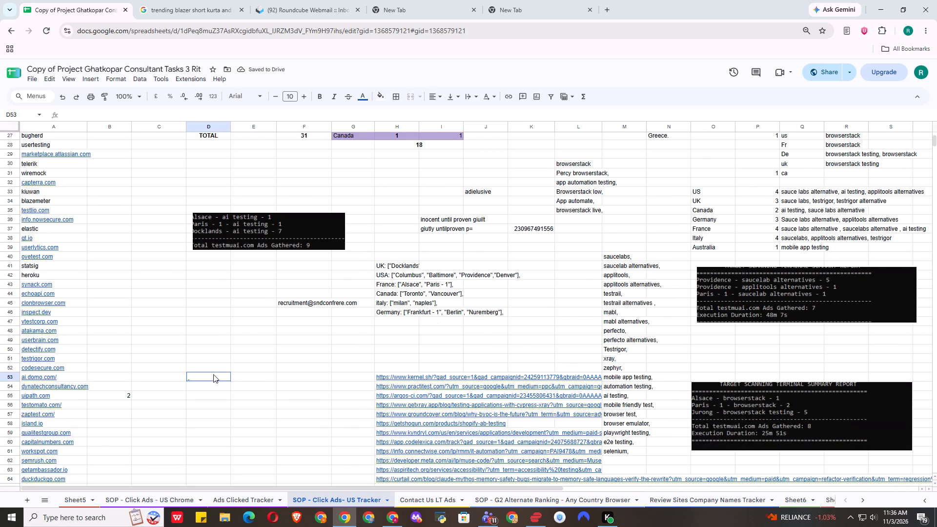
key("ctrl+v")
Move the trykuro.app link from cell P20 to cell D55, two rows below the other moved link.
scroll(489, 297, "up", 3)
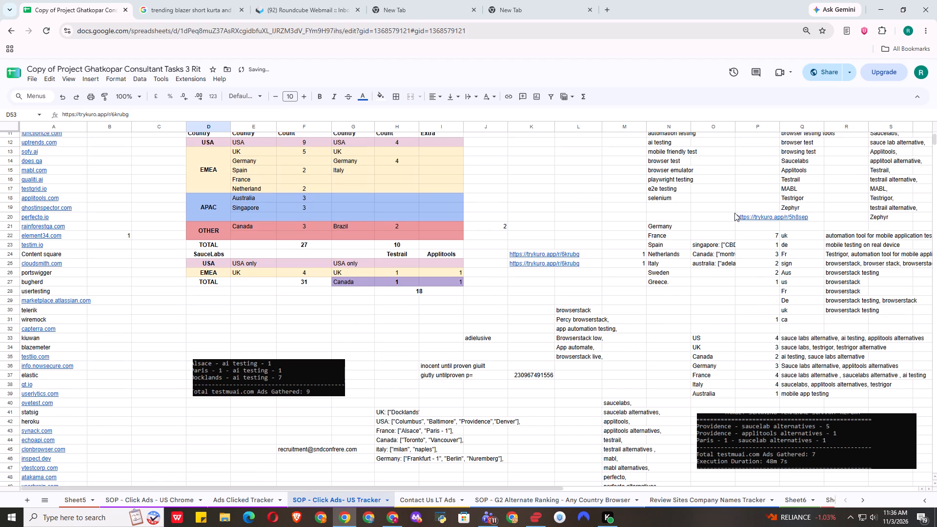
left_click(734, 213)
left_click(747, 220)
key("ctrl+x")
scroll(532, 325, "down", 2)
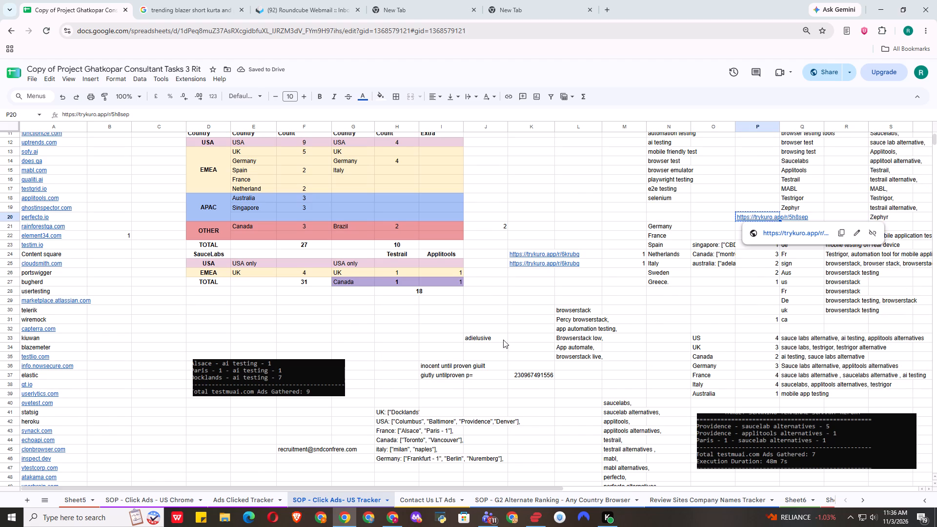
scroll(503, 340, "down", 3)
left_click(218, 302)
key("ctrl+v")
left_click(300, 343)
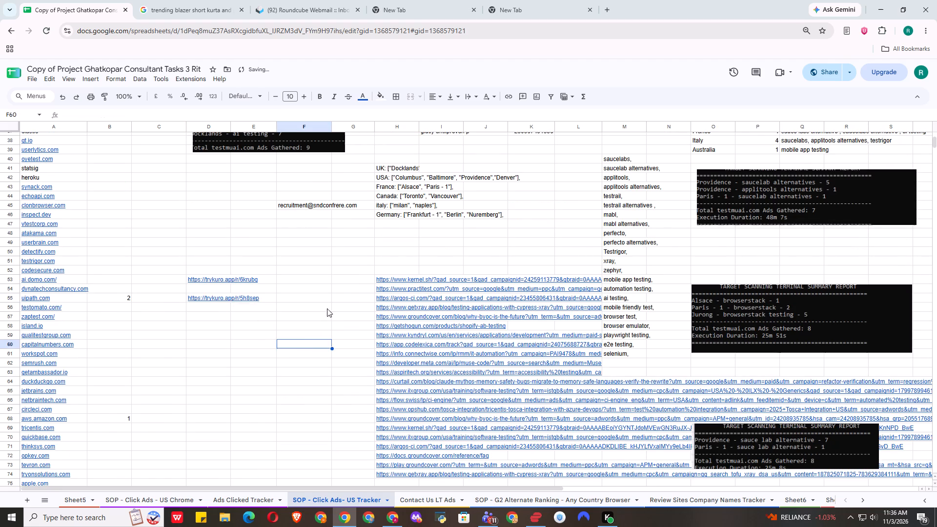
Clear the remaining trykuro.app links in K24:K25 and the leftover count in J21 beside the country table.
scroll(373, 284, "up", 6)
left_click_drag(520, 289, 573, 322)
key("BackSpace")
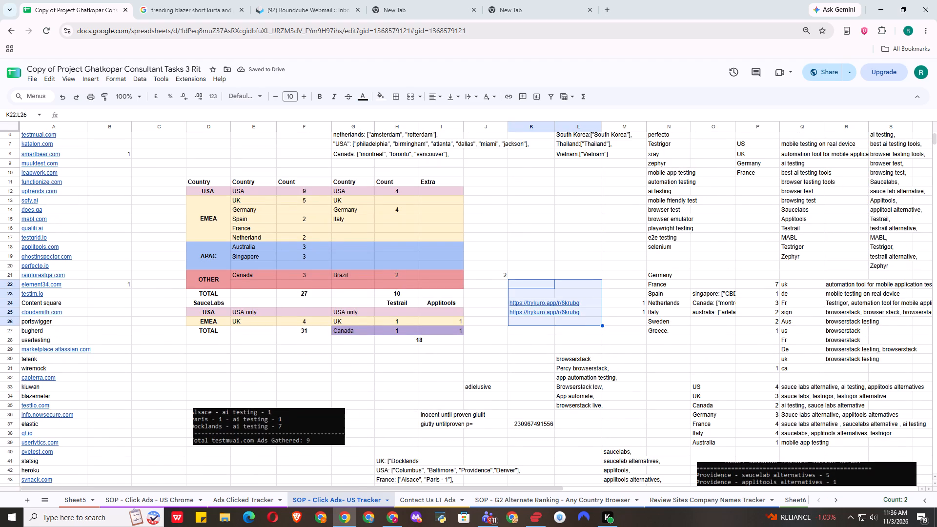
key("BackSpace")
left_click(594, 287)
left_click_drag(495, 258, 515, 307)
key("BackSpace")
left_click(597, 317)
scroll(334, 295, "up", 3)
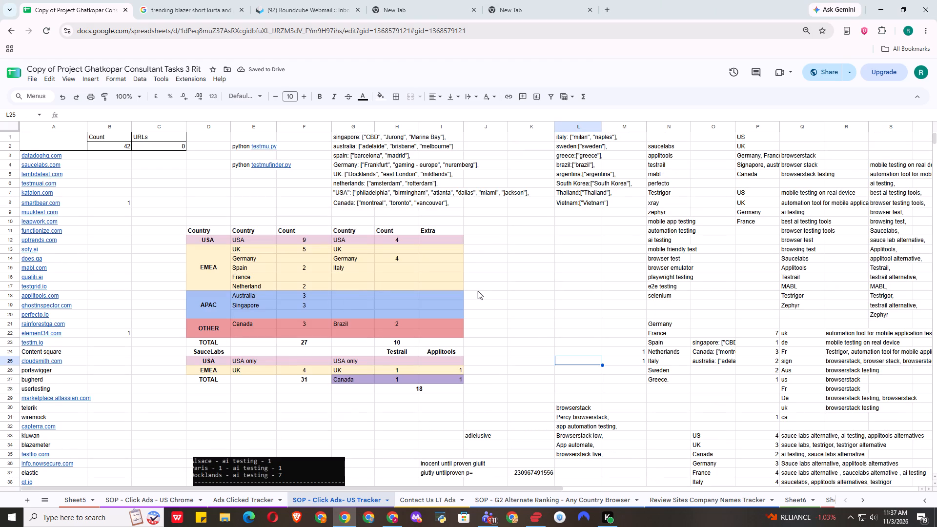
scroll(355, 198, "up", 1)
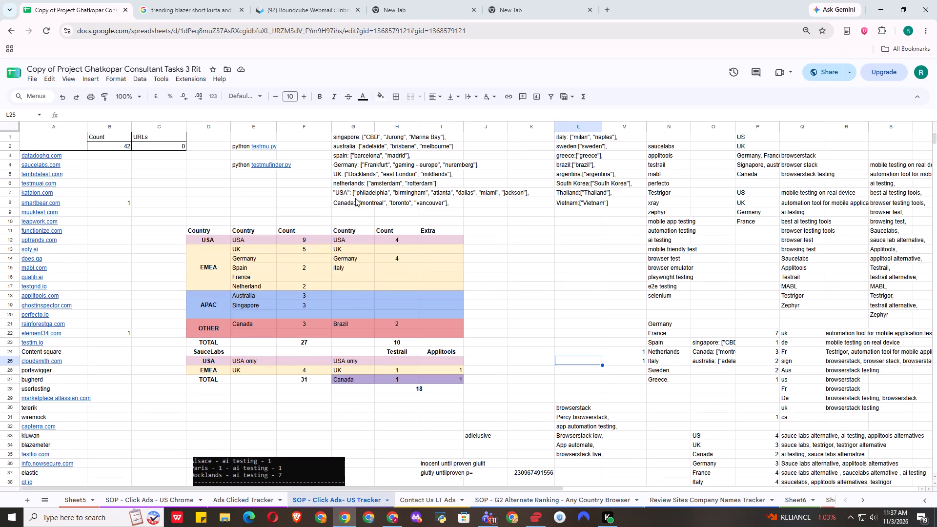
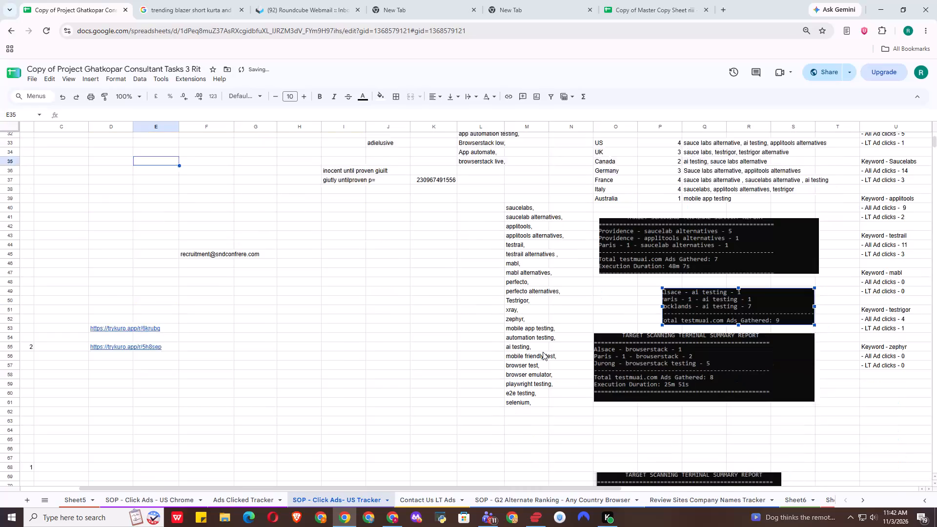
Clear the saucelabs-to-selenium keyword list in column M, cells M40:M64.
left_click_drag(516, 163, 536, 386)
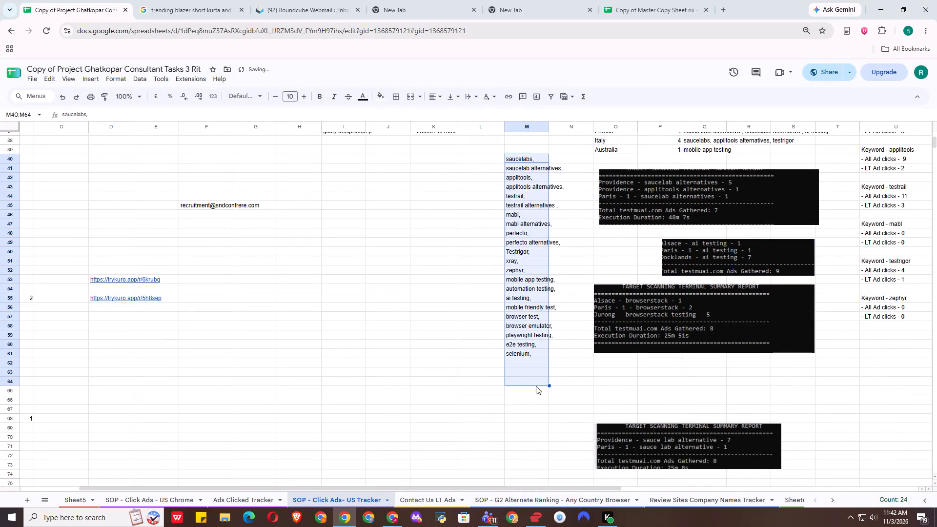
scroll(536, 379, "up", 3)
key("BackSpace")
left_click(558, 366)
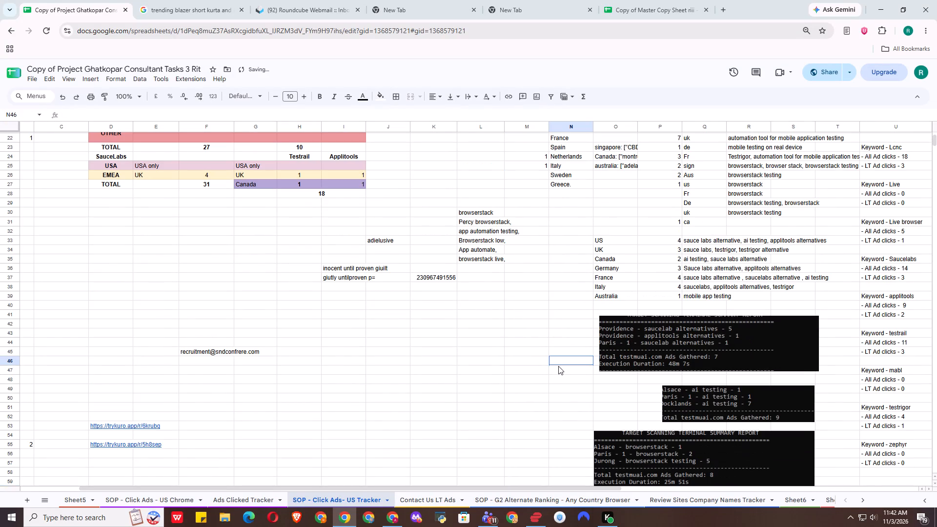
Clear the US-to-Australia country rows with their counts and keywords in O33:Q39.
left_click_drag(580, 230, 777, 288)
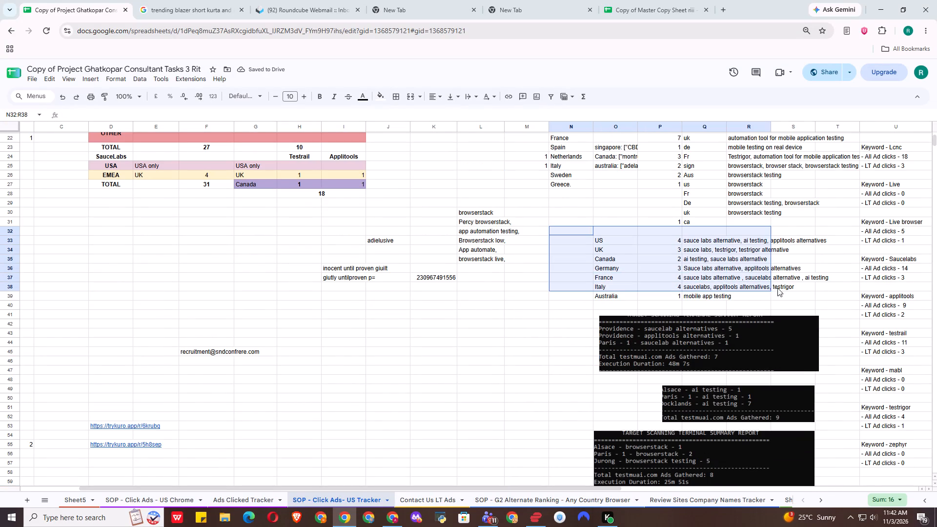
left_click_drag(777, 288, 830, 295)
key("BackSpace")
left_click_drag(623, 301, 610, 298)
Clear the browserstack-to-browserstack live keyword list in cells K30:L36.
scroll(426, 316, "up", 1)
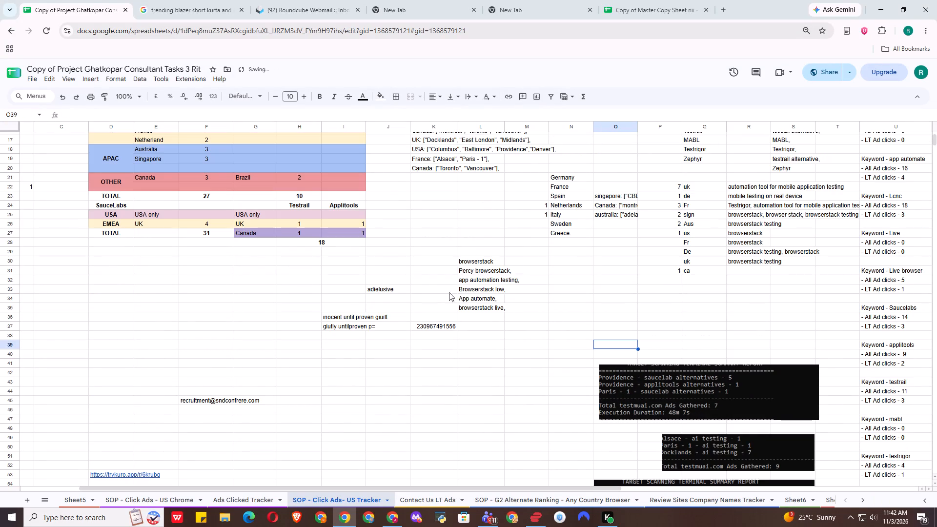
left_click_drag(456, 260, 484, 318)
key("BackSpace")
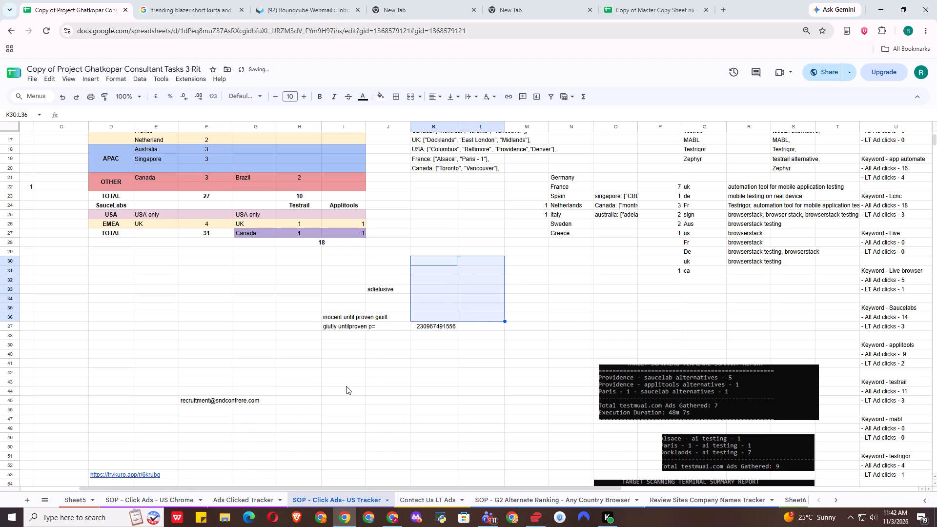
left_click(346, 386)
Move the block of stray notes in F32:M38 down to the empty area starting at F49.
scroll(372, 307, "up", 3)
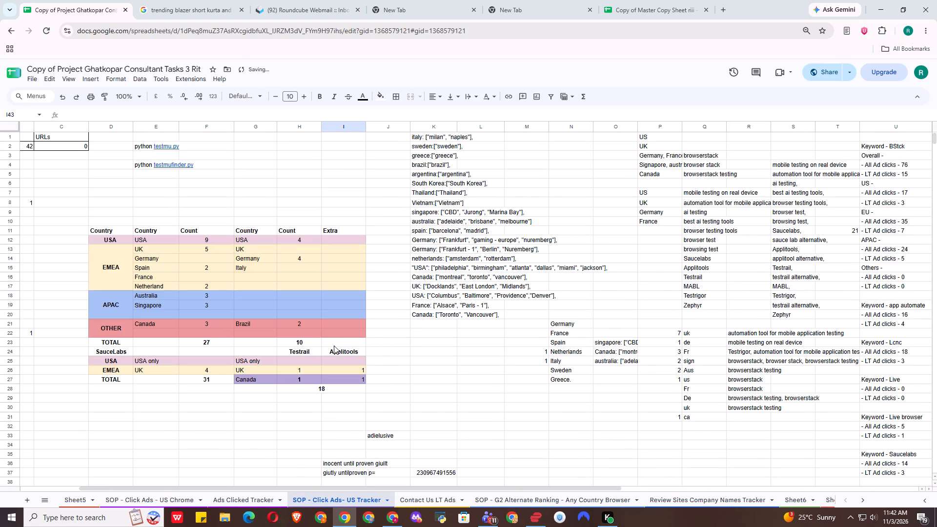
scroll(334, 345, "up", 2)
scroll(525, 315, "down", 3)
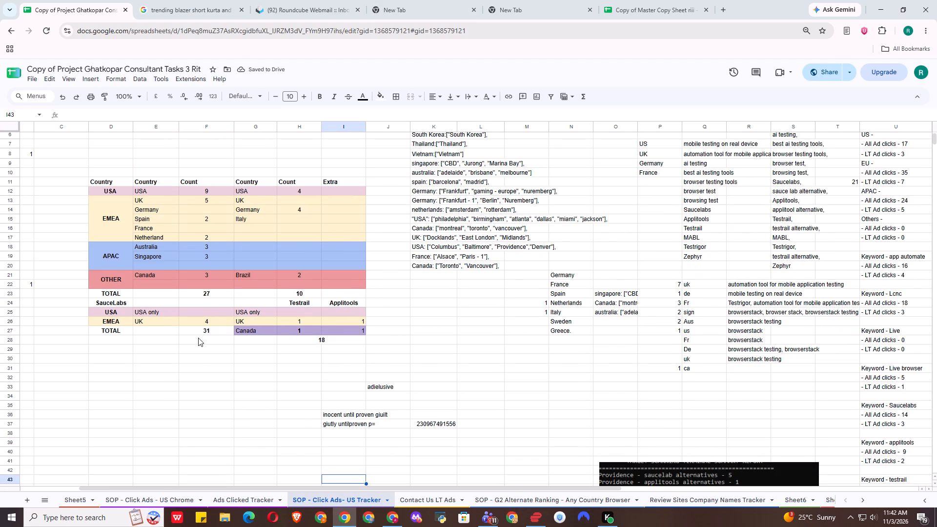
left_click_drag(189, 333, 516, 284)
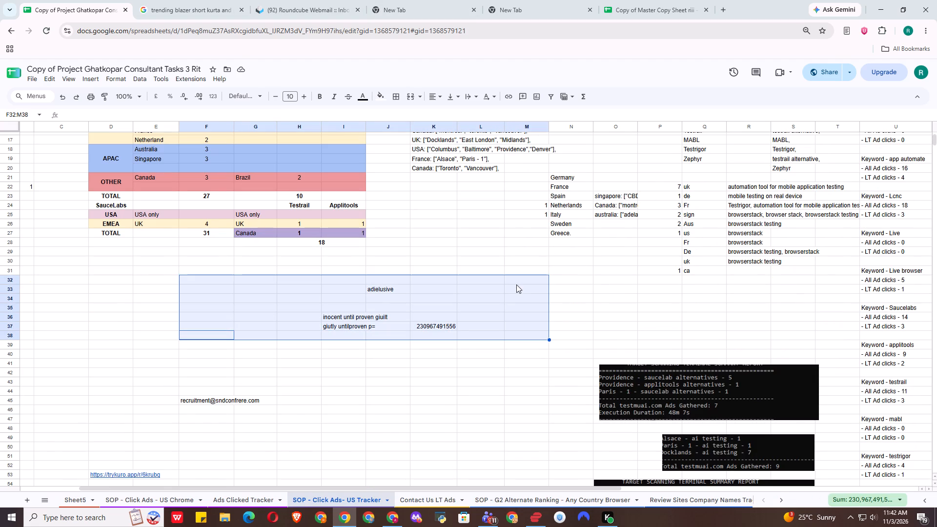
key("ctrl+x")
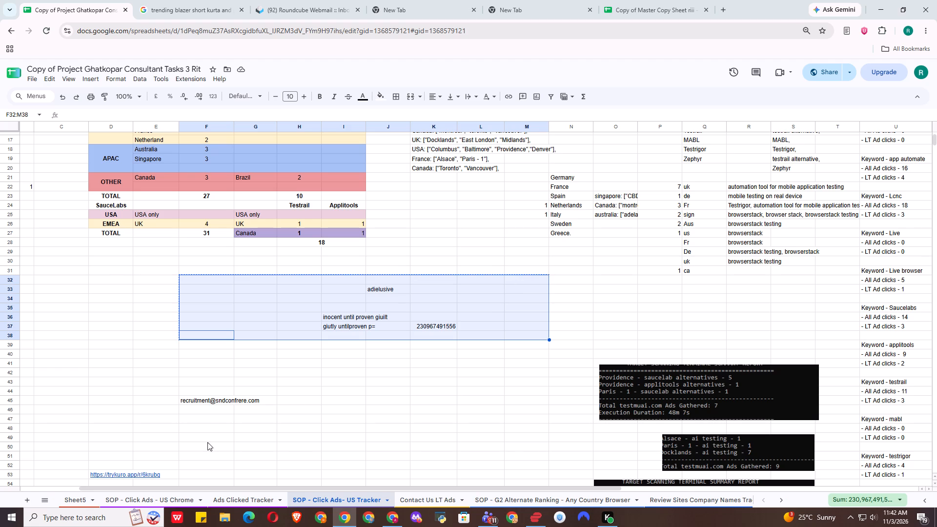
scroll(218, 439, "down", 2)
left_click(198, 340)
key("ctrl+v")
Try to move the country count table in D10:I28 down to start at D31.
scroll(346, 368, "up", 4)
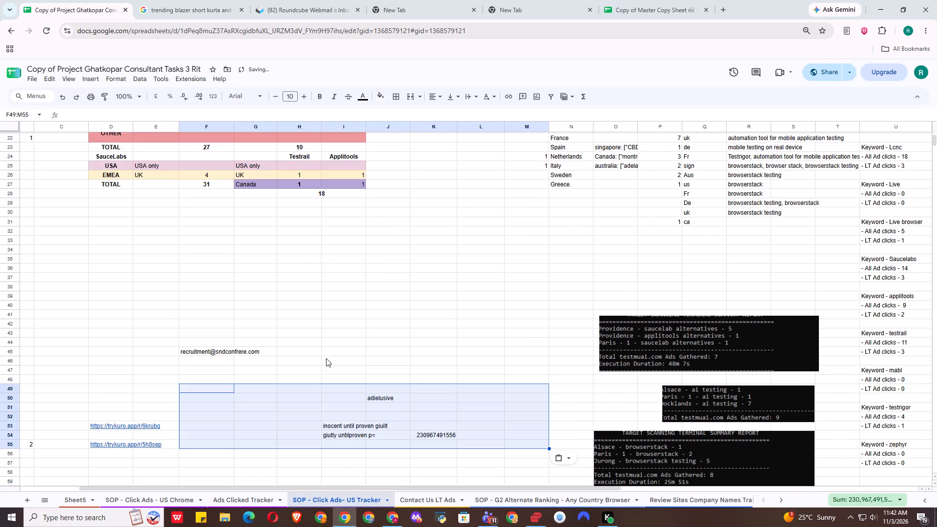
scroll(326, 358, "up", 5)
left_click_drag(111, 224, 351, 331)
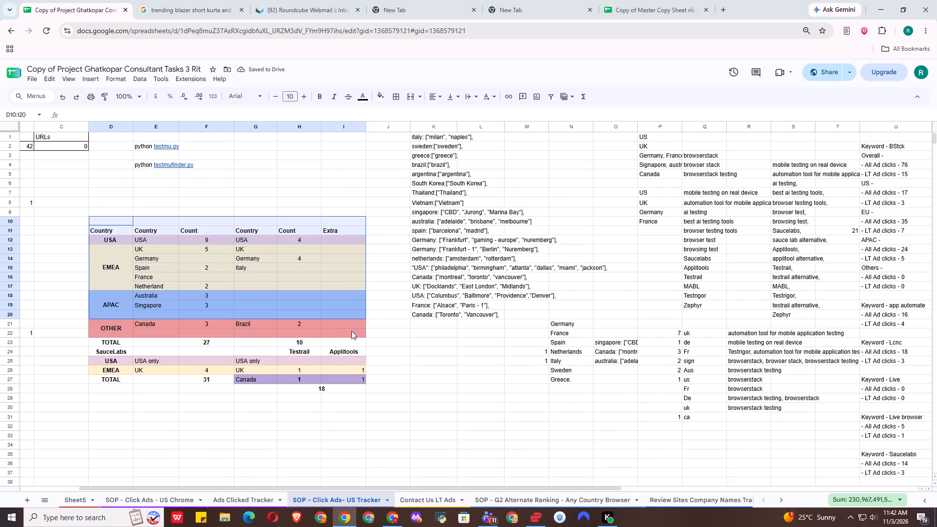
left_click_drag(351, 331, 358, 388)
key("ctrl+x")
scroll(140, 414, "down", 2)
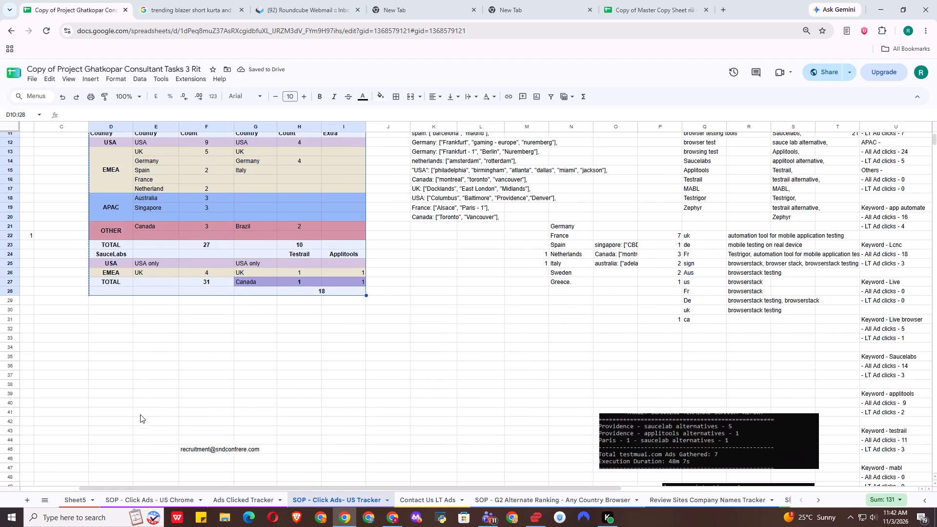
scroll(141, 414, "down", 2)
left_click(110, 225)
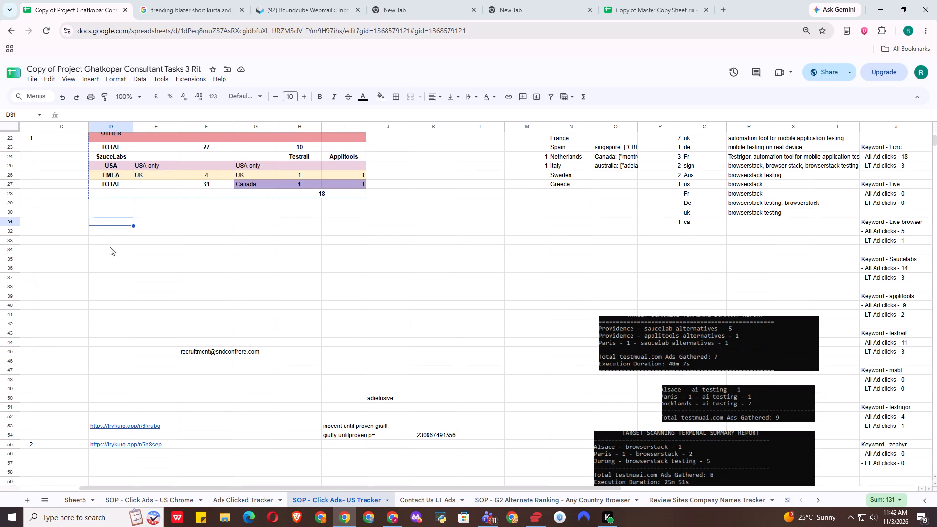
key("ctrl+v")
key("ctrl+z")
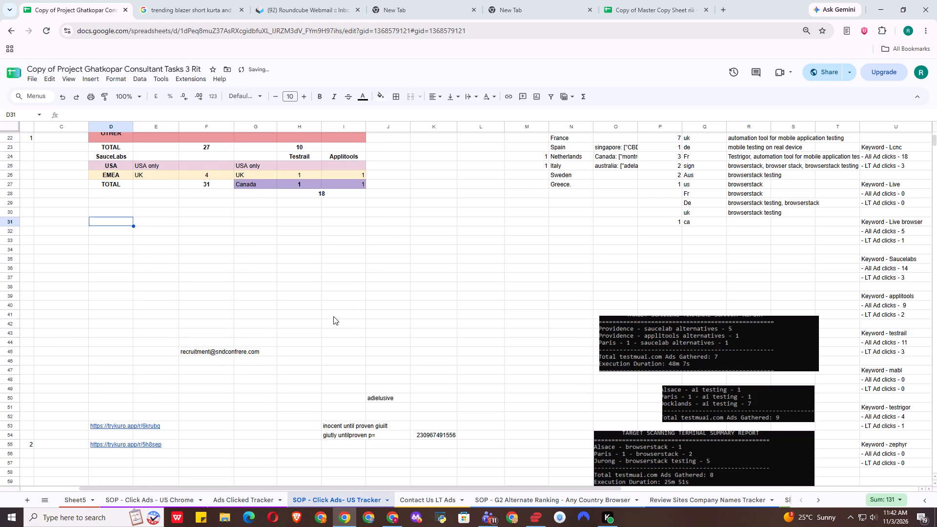
Move the recruitment e-mail entry from F45:G45 down to the row starting at F68.
left_click(301, 311)
left_click_drag(187, 353, 267, 356)
key("ctrl+x")
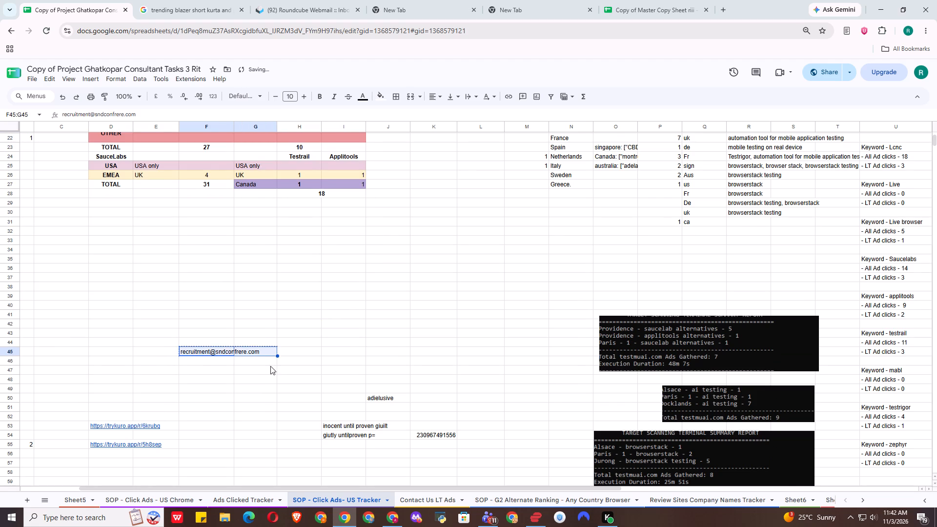
scroll(279, 423, "down", 3)
left_click(215, 418)
key("ctrl+v")
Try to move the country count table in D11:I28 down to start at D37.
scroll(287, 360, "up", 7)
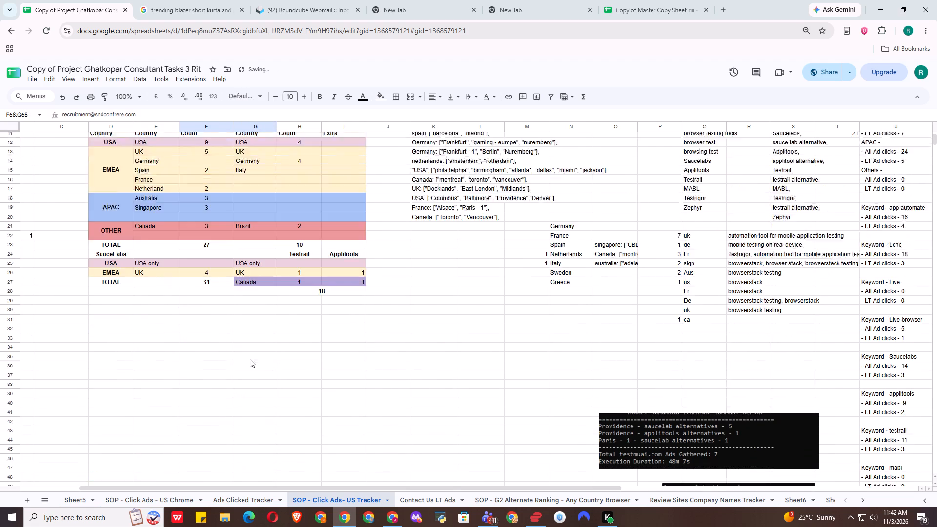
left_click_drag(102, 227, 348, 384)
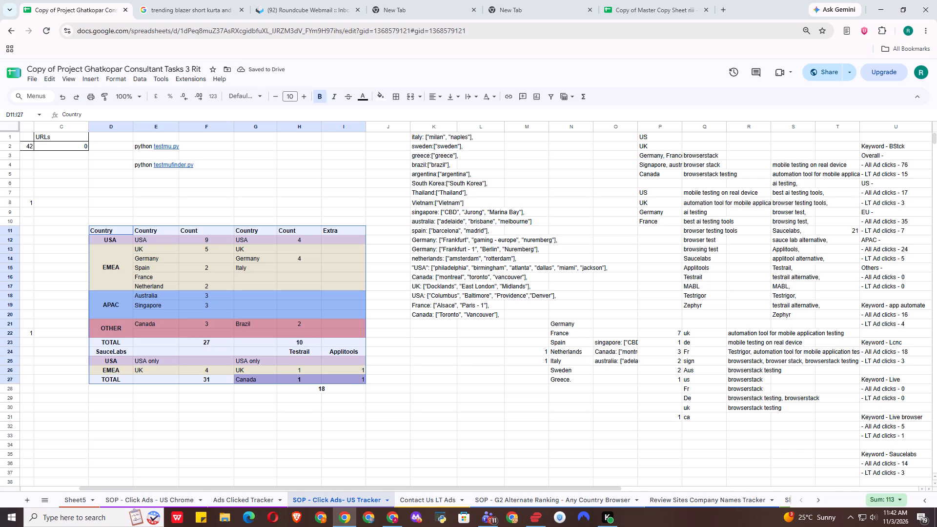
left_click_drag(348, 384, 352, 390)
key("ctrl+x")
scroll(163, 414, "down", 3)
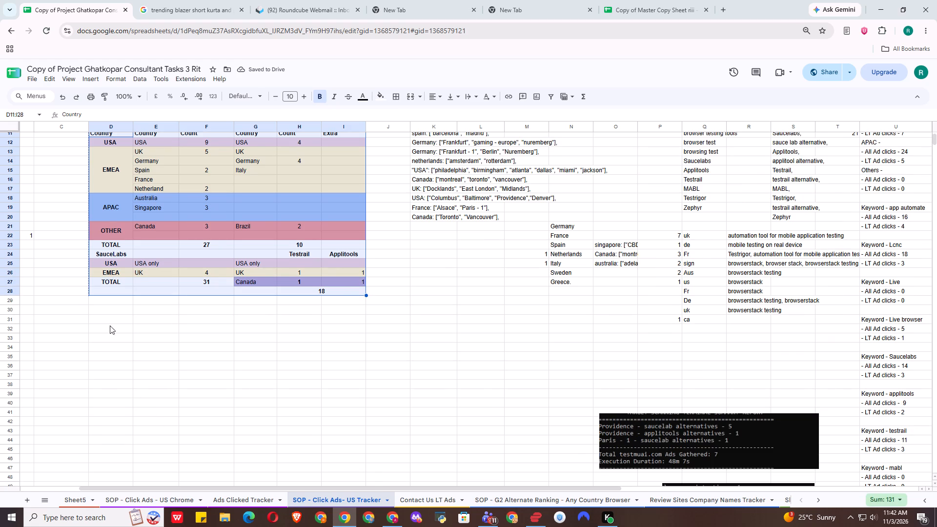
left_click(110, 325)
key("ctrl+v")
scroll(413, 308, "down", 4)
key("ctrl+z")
Move the python testmufinder.py command from E4 to G2, in the same row as the python testmu.py command.
scroll(279, 365, "up", 10)
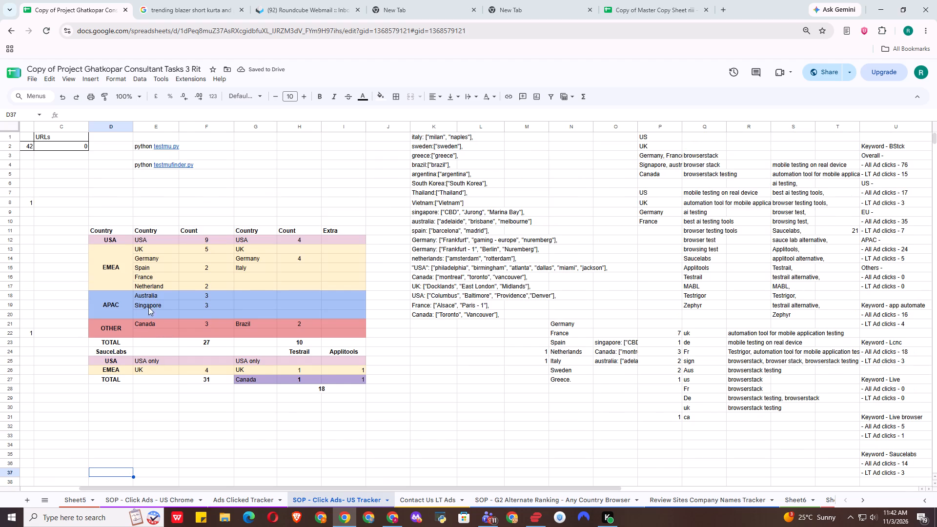
scroll(169, 353, "up", 2)
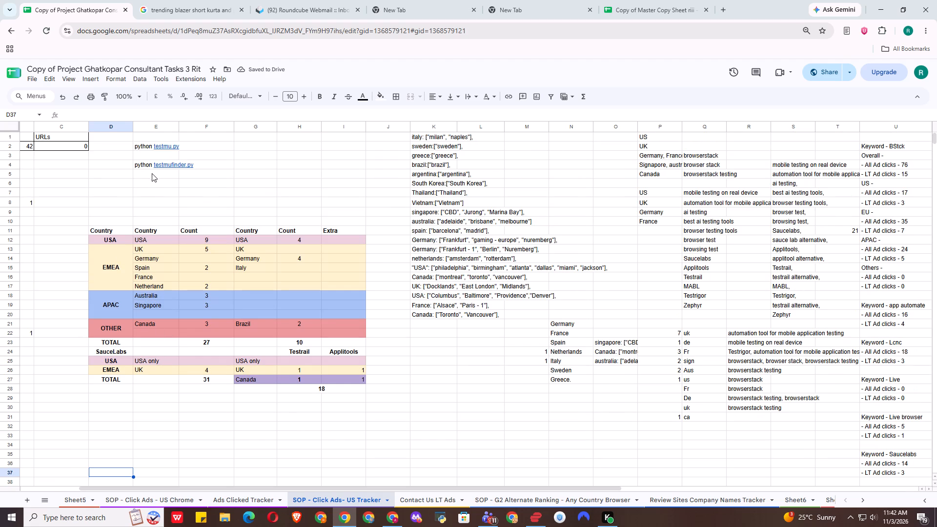
left_click(151, 169)
key("ctrl+x")
left_click(225, 147)
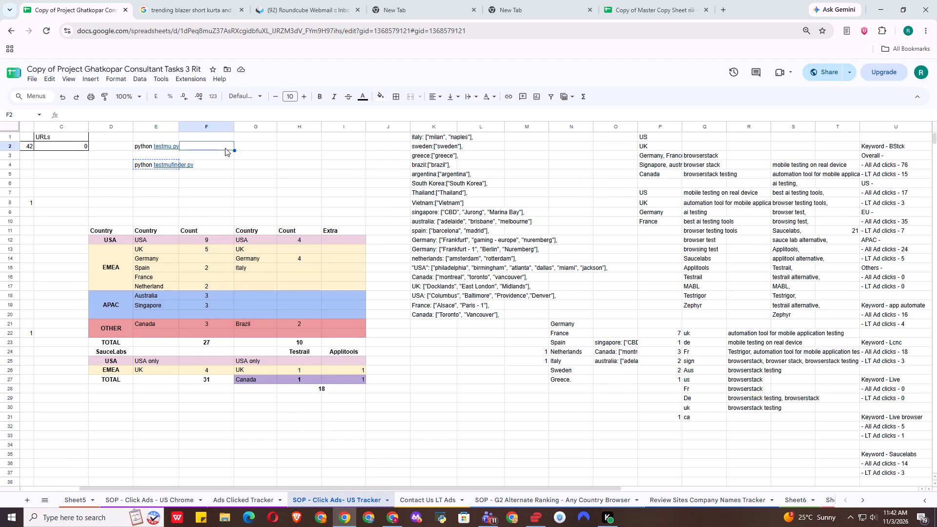
left_click(264, 146)
key("ctrl+v")
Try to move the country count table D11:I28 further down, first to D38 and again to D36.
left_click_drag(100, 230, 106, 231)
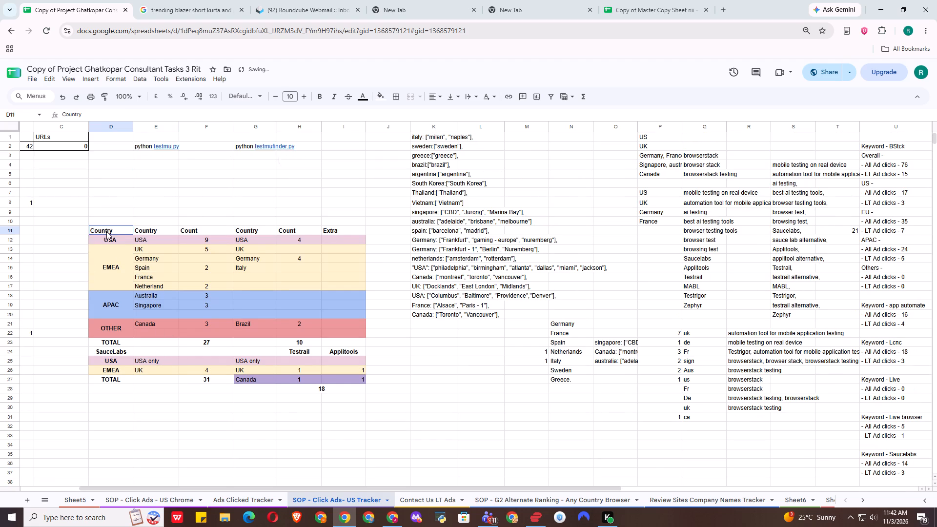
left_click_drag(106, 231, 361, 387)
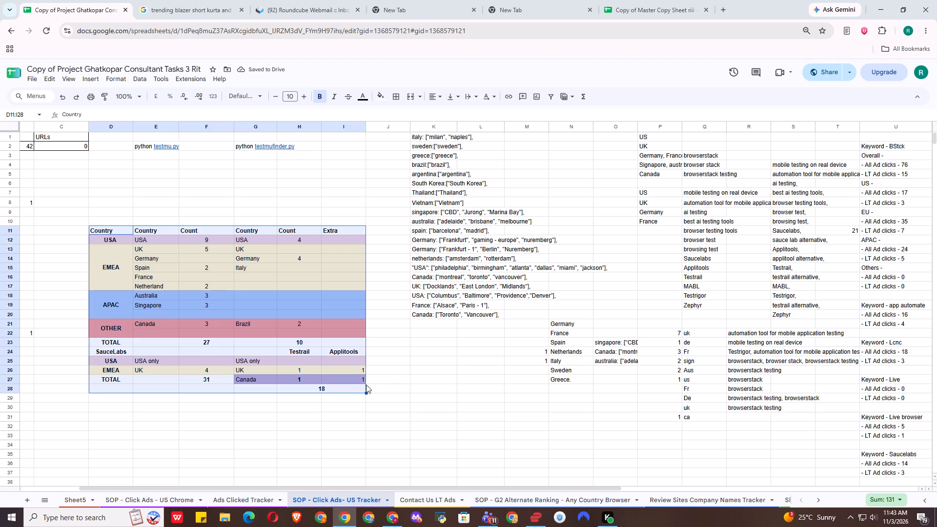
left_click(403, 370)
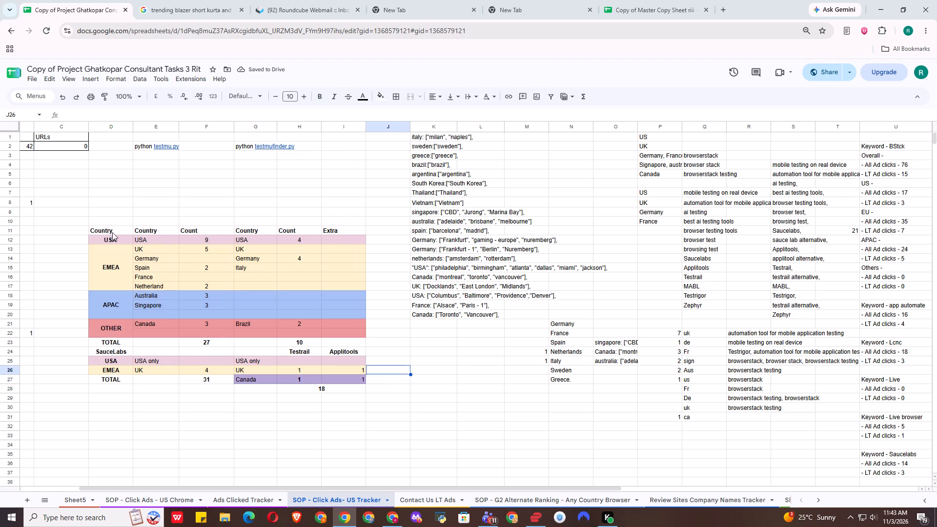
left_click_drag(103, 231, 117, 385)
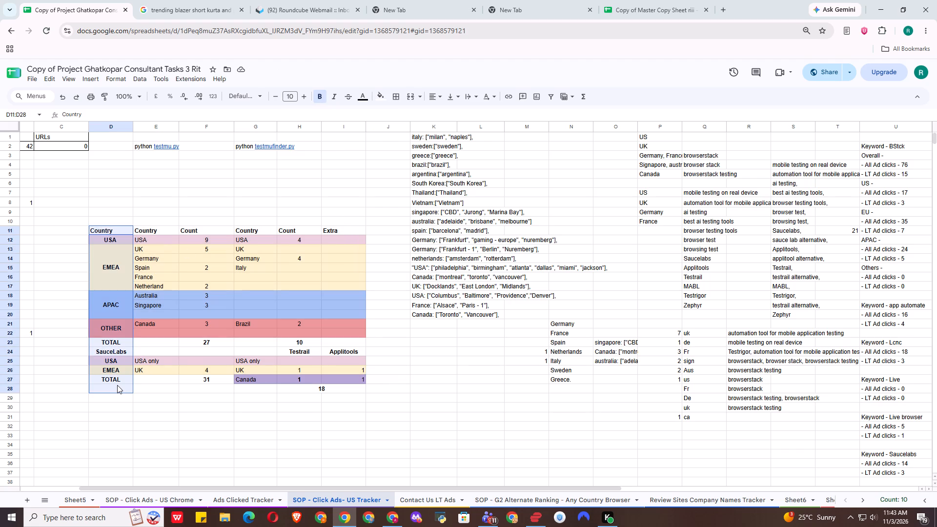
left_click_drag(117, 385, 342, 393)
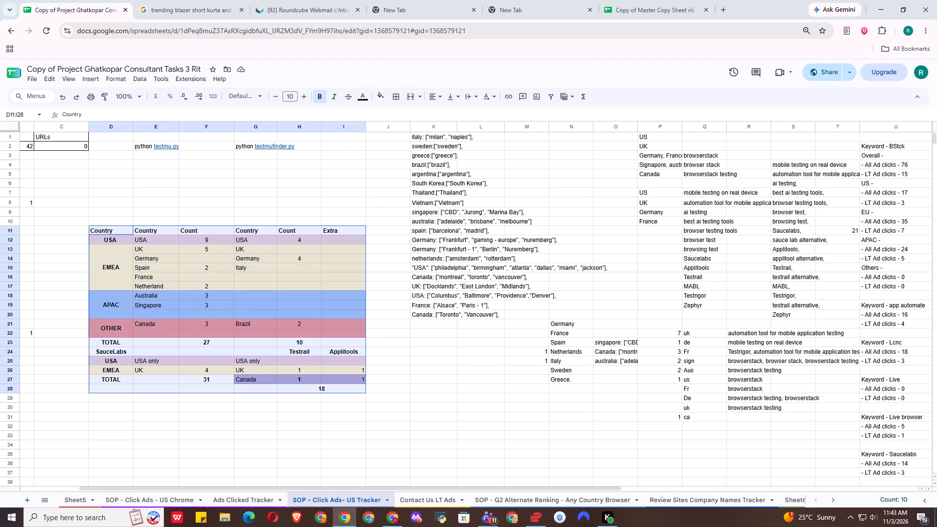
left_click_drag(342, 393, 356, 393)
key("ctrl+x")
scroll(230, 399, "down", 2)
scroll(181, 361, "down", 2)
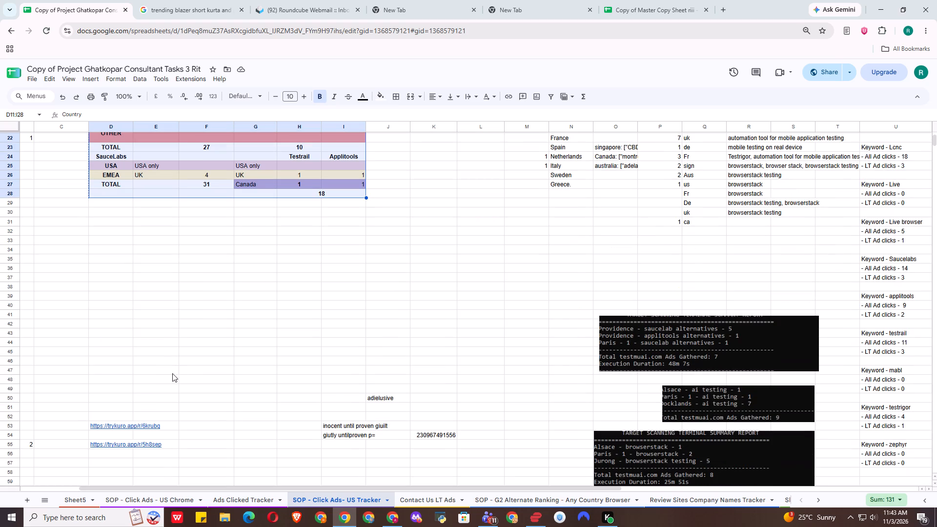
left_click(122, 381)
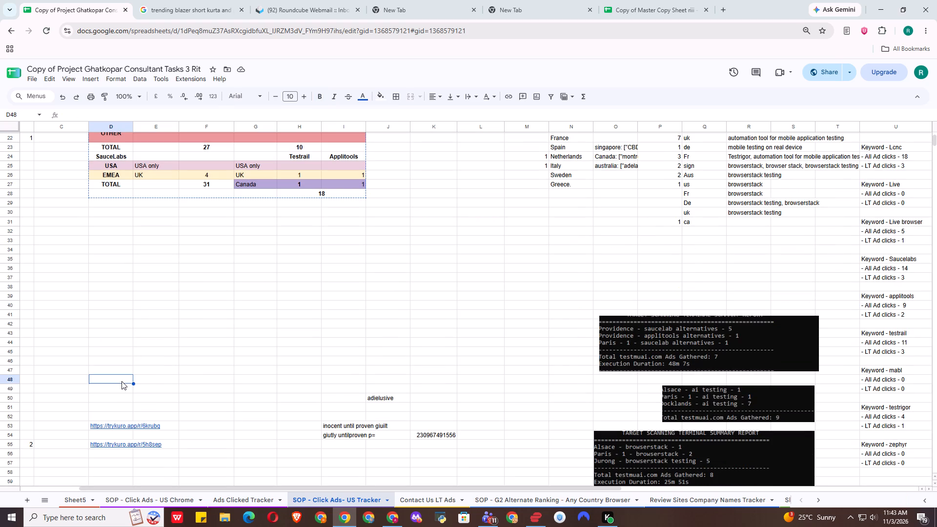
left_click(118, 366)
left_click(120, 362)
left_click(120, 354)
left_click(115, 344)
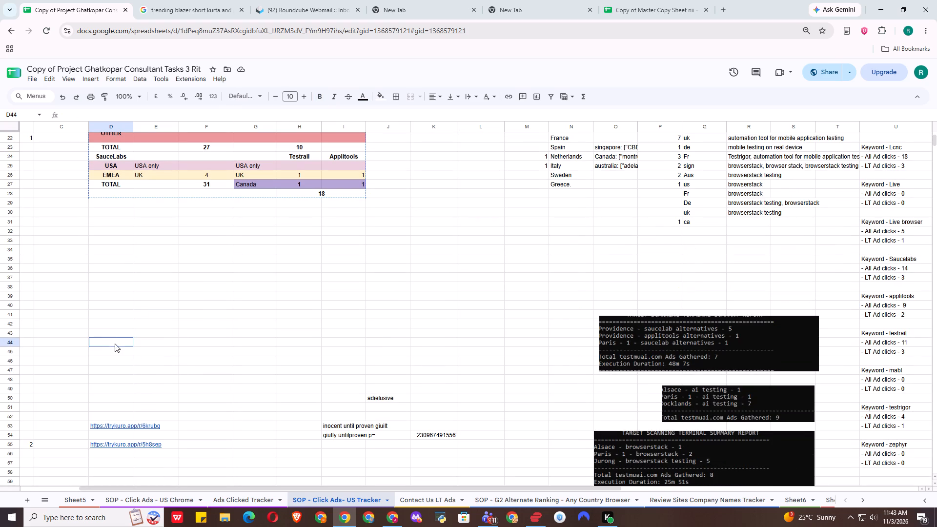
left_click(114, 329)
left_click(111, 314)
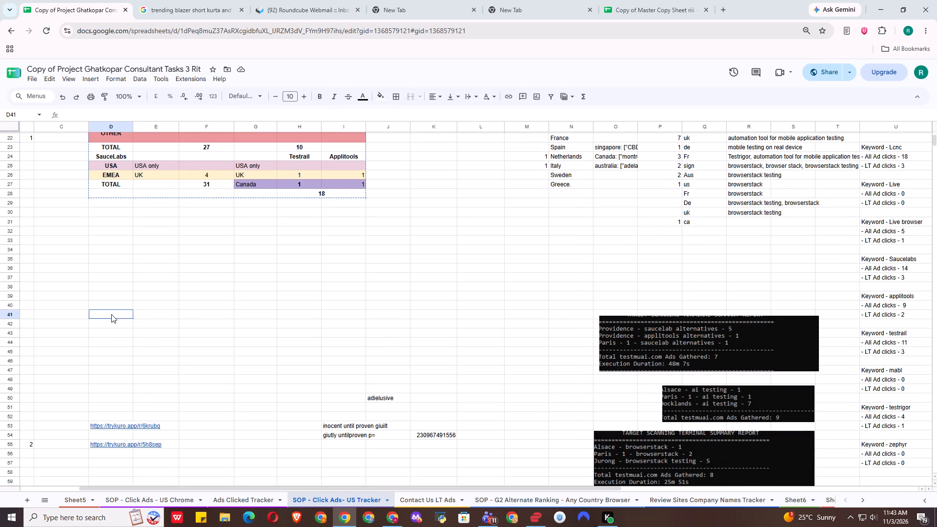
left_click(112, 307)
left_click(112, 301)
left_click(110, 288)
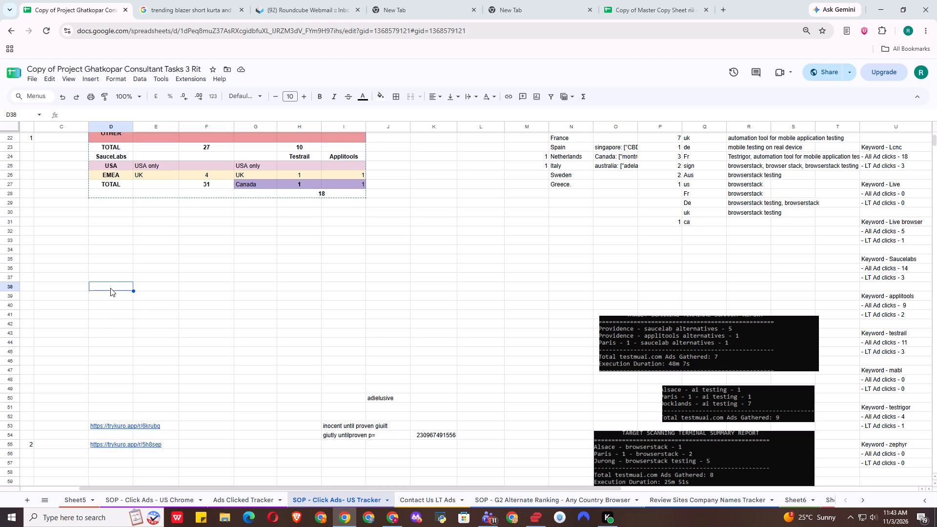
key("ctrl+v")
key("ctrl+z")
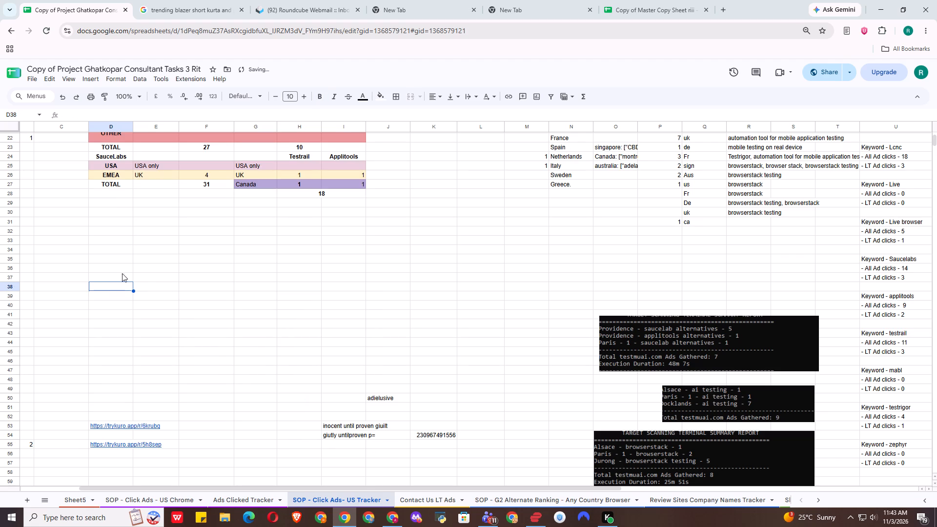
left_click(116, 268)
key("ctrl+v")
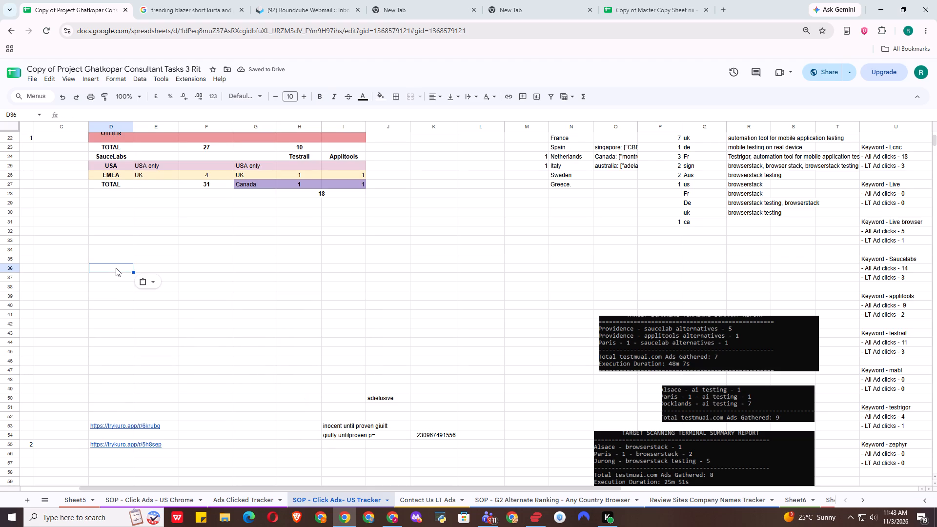
Copy the country count table D11:I28 and paste the duplicate below it starting at cell D35.
scroll(328, 273, "up", 2)
scroll(172, 346, "up", 2)
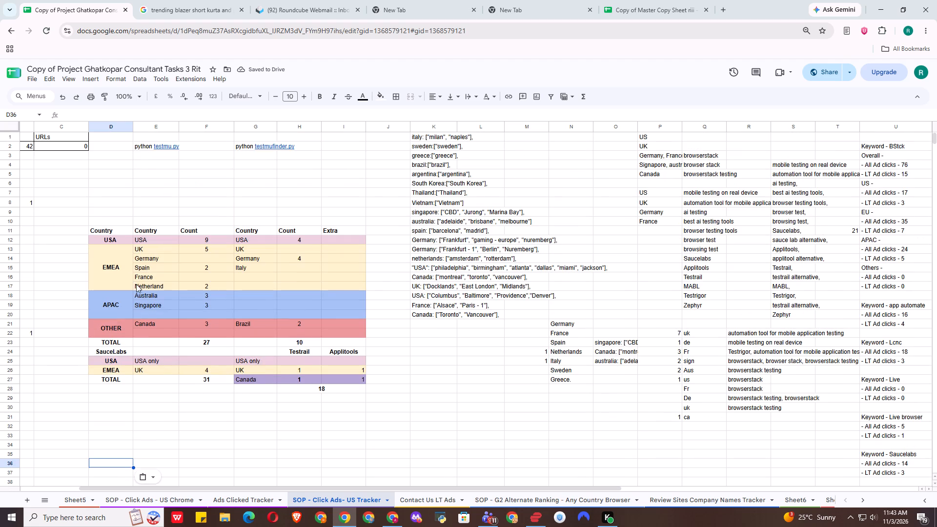
left_click_drag(108, 228, 358, 386)
key("ctrl+c")
scroll(120, 442, "down", 3)
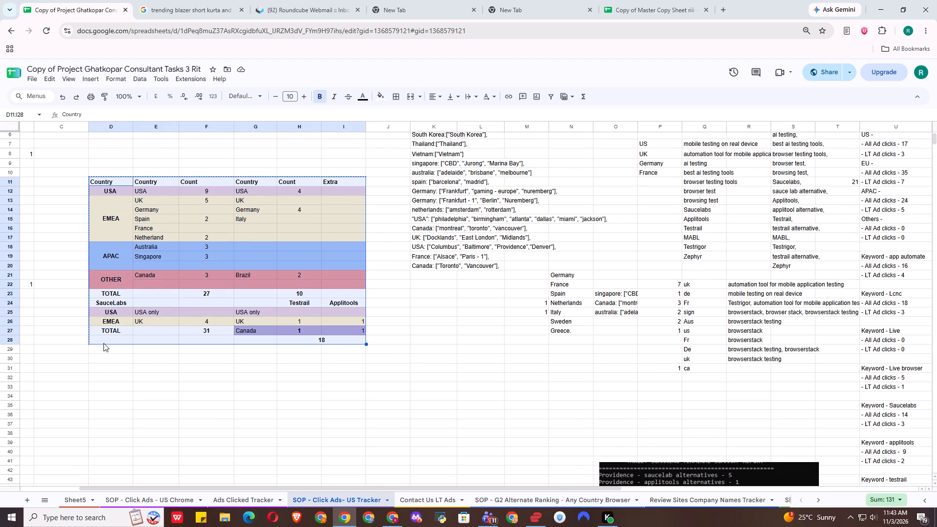
left_click(111, 323)
left_click(111, 308)
key("ctrl+v")
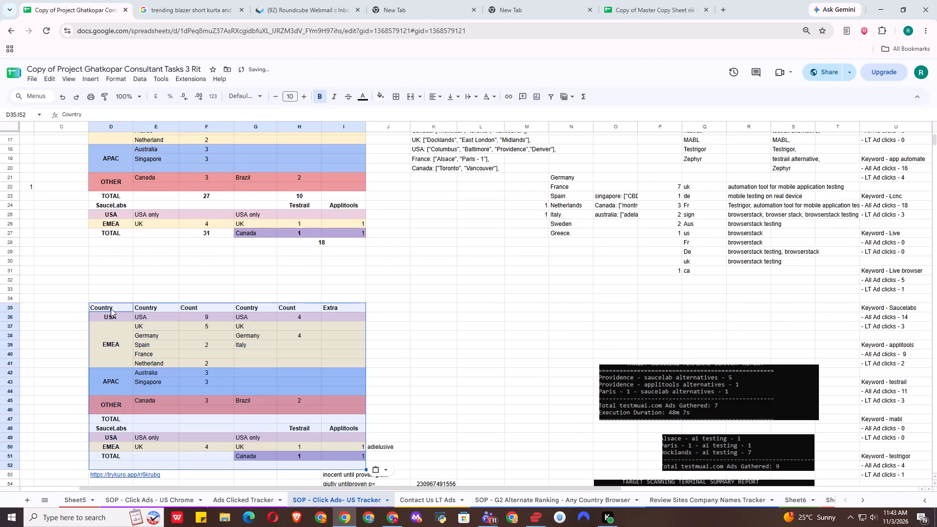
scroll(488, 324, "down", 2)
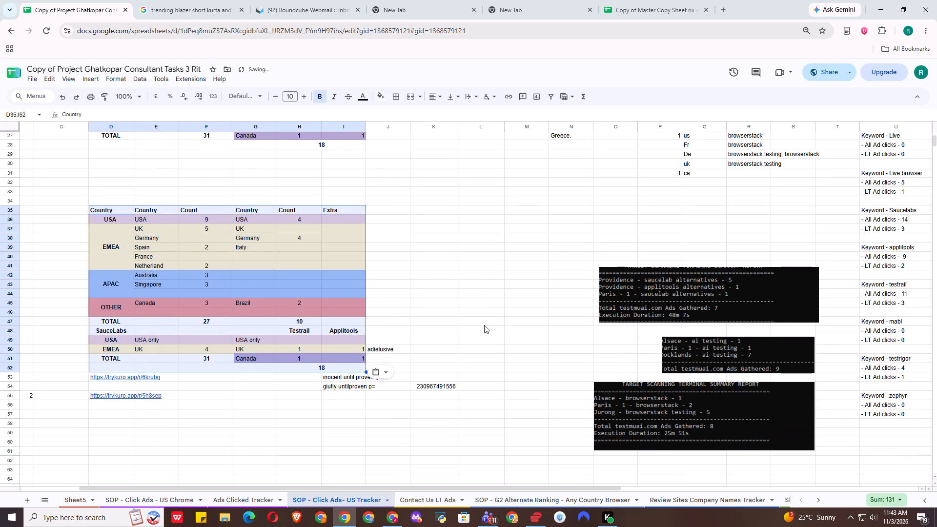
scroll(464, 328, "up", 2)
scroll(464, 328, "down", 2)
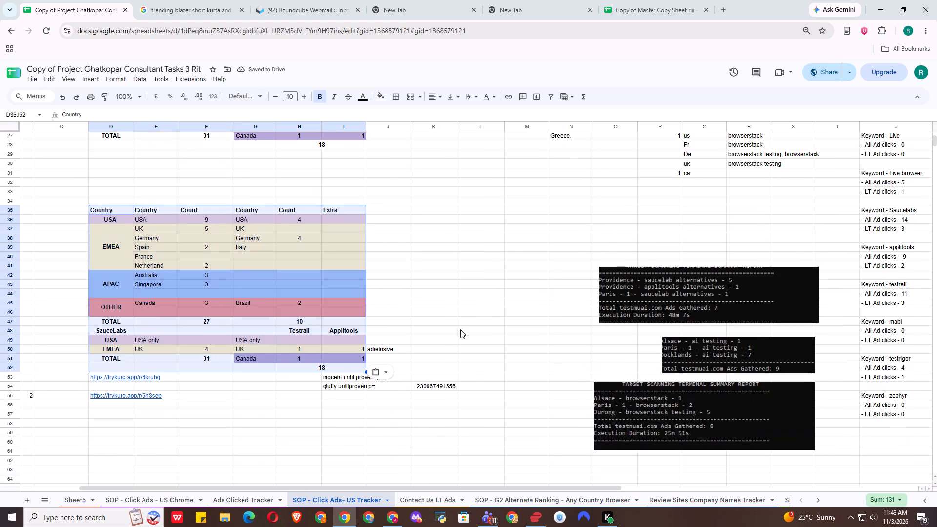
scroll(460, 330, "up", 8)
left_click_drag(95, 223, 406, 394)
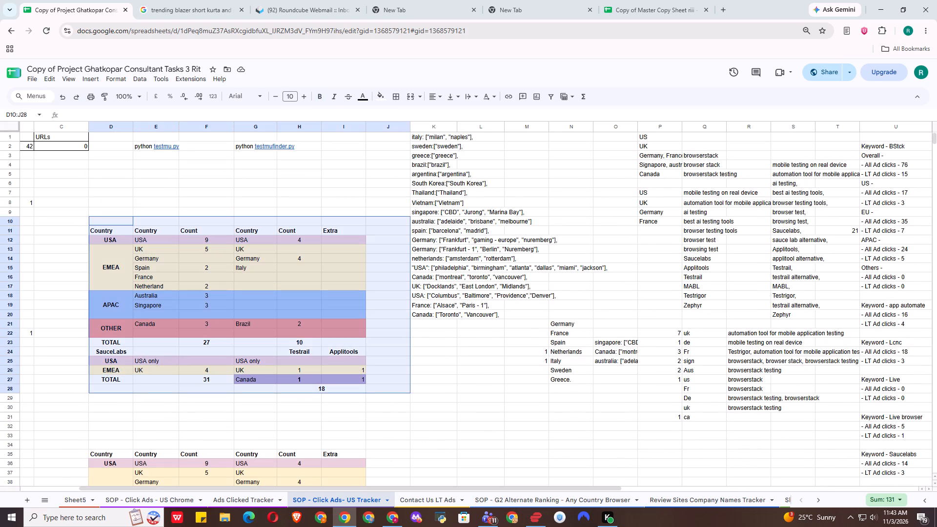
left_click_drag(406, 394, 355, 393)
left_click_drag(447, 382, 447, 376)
Copy the Keywords Category count table together with the Current Keywords column, F1:L17, from the Master Copy Sheet's Ads Click sheet.
left_click(653, 0)
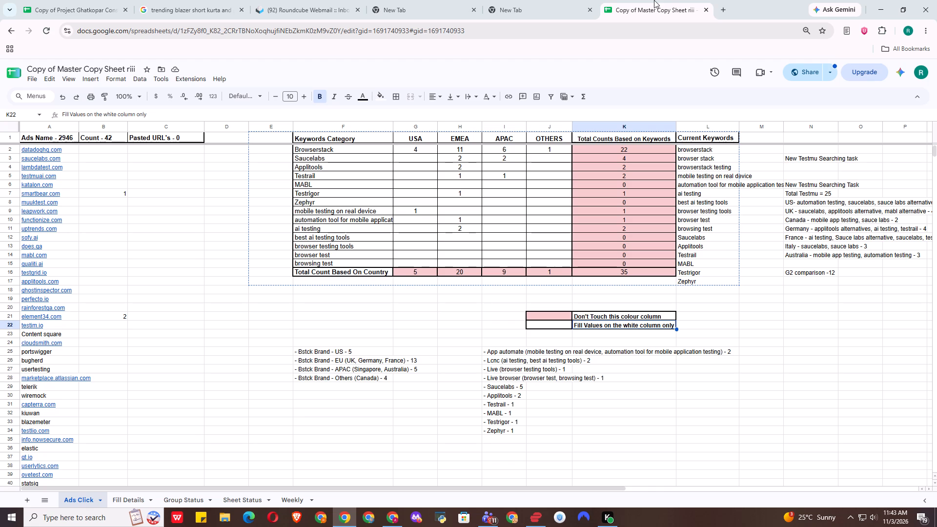
left_click_drag(294, 135, 434, 221)
left_click(372, 176)
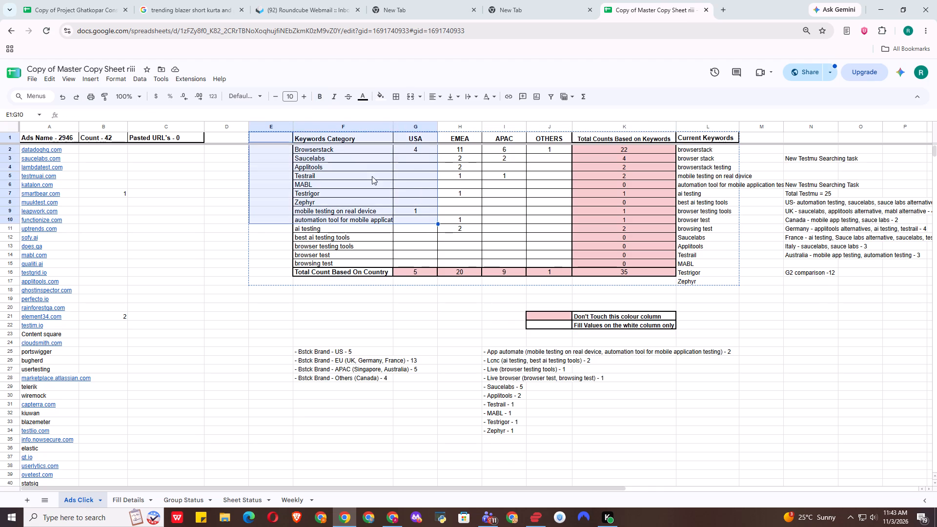
left_click_drag(338, 135, 671, 274)
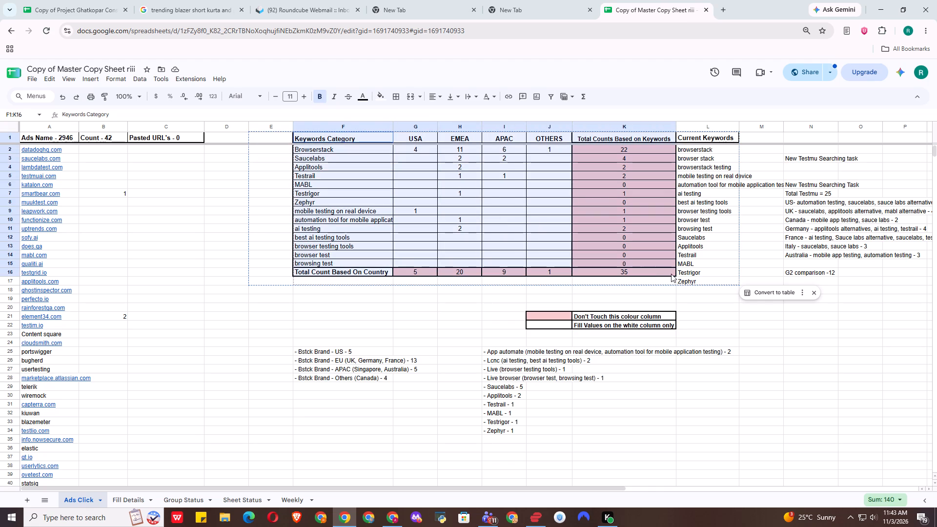
left_click_drag(671, 274, 719, 283)
key("ctrl+c")
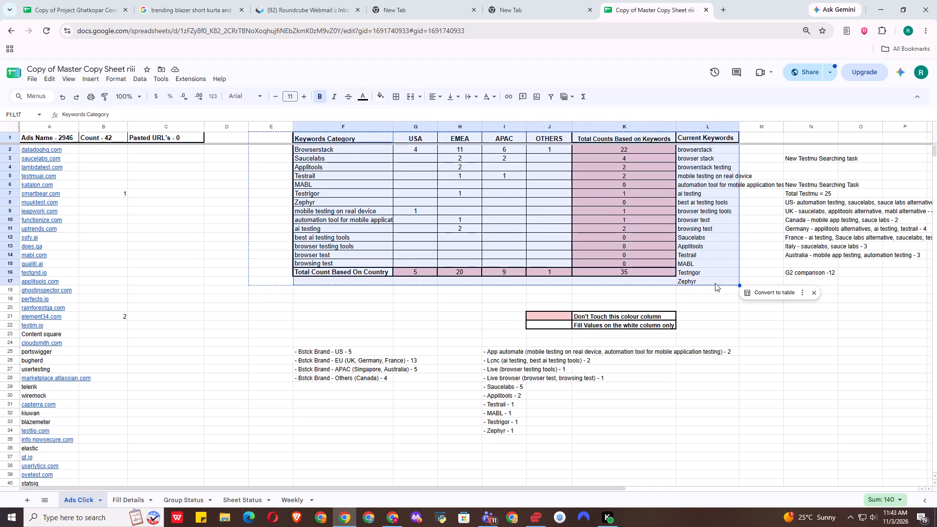
left_click(246, 357)
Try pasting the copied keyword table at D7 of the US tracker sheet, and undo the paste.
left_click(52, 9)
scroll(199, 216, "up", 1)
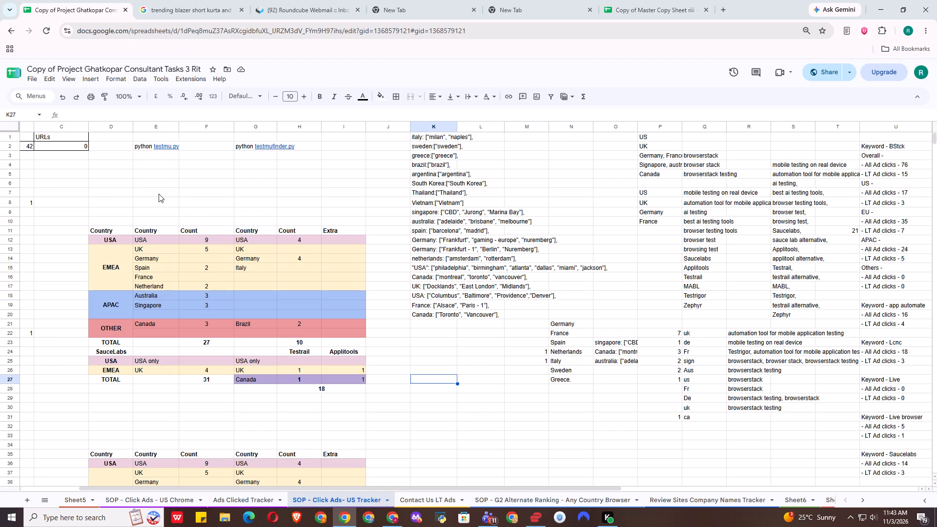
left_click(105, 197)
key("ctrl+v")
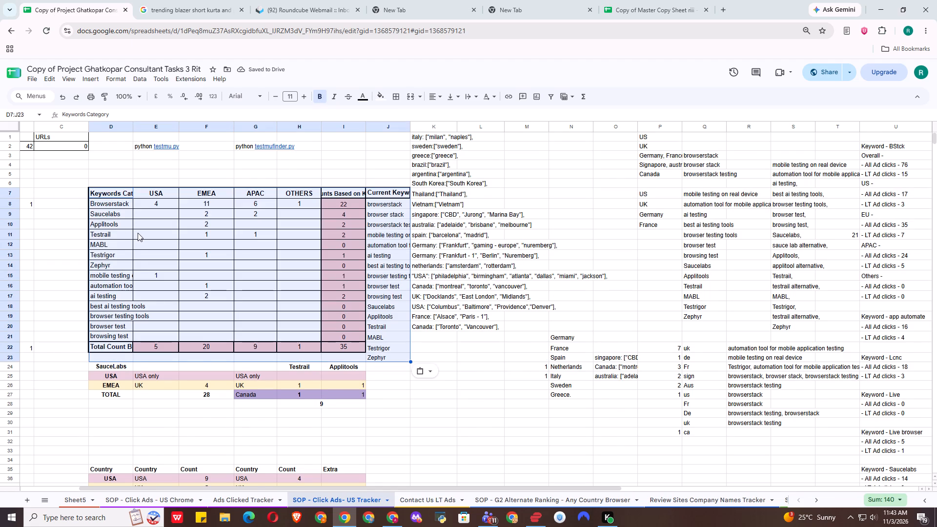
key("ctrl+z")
Paste the copied Keywords Category table into the US tracker sheet starting at cell D10.
left_click(102, 212)
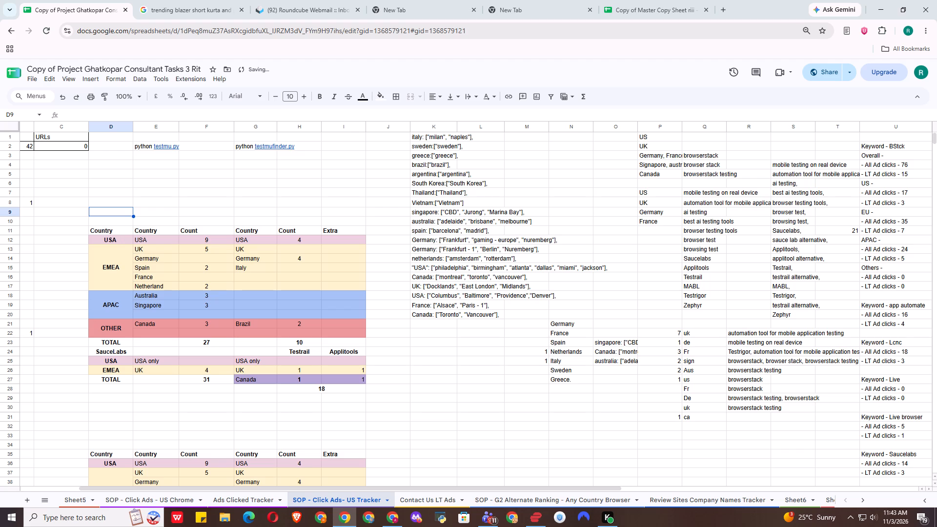
left_click(105, 224)
key("ctrl+v")
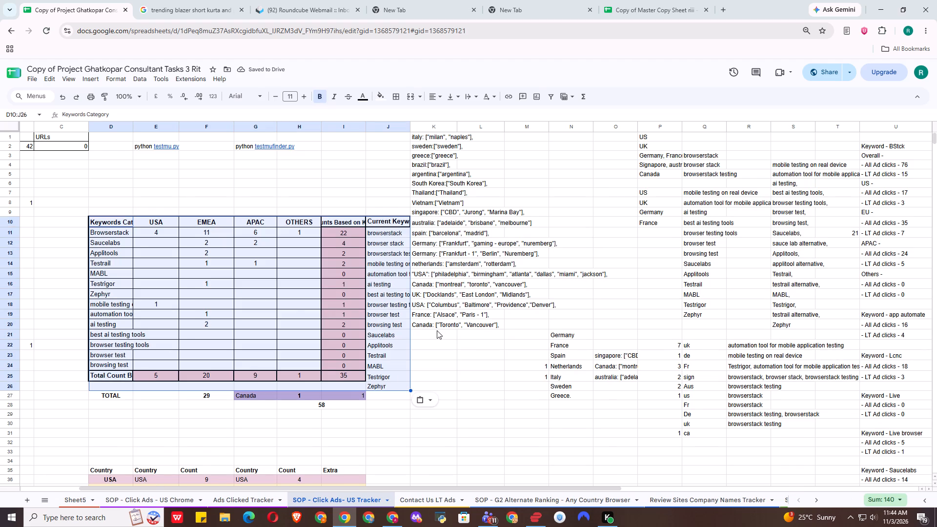
Undo the paste of the Keywords Category table at D10 in the US tracker sheet.
key("ctrl+x")
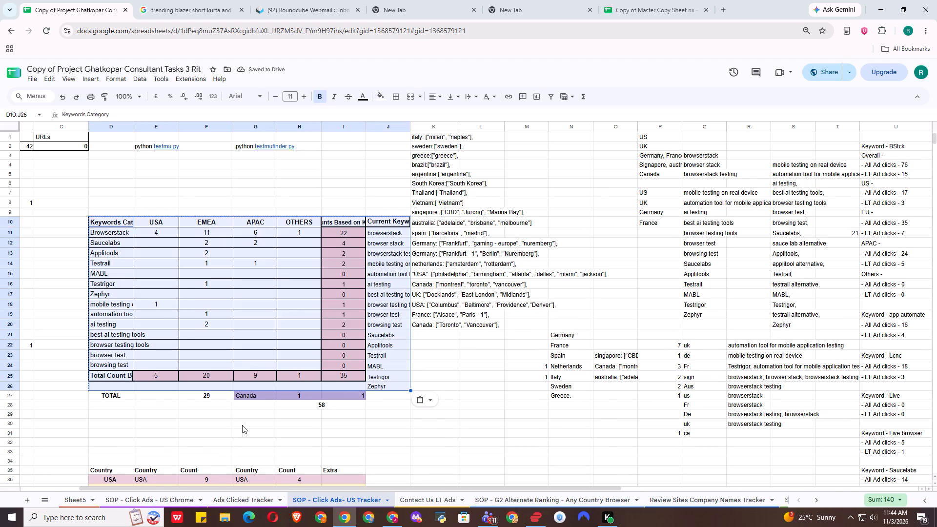
left_click(242, 425)
key("ctrl+z")
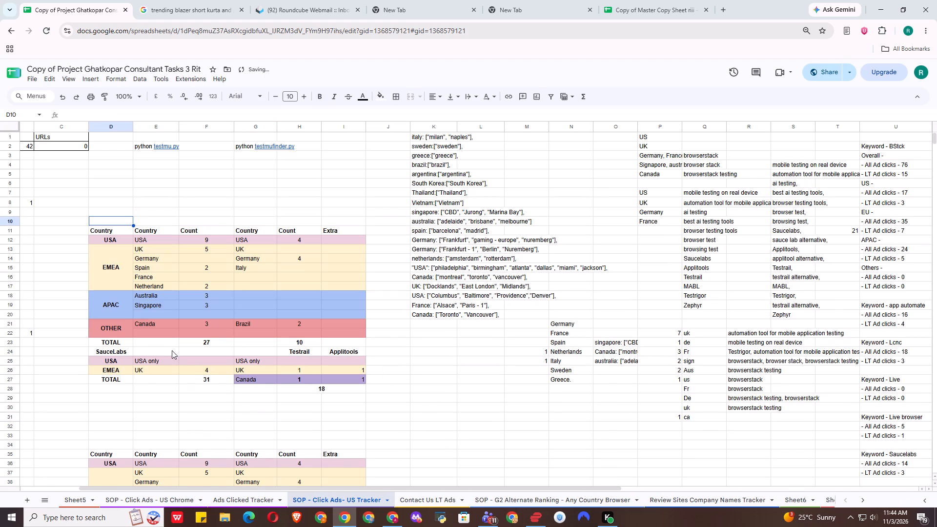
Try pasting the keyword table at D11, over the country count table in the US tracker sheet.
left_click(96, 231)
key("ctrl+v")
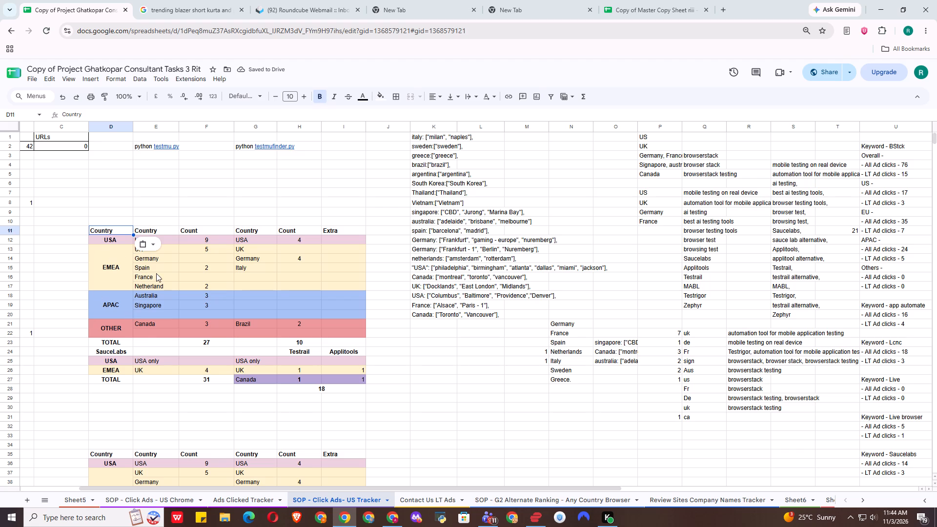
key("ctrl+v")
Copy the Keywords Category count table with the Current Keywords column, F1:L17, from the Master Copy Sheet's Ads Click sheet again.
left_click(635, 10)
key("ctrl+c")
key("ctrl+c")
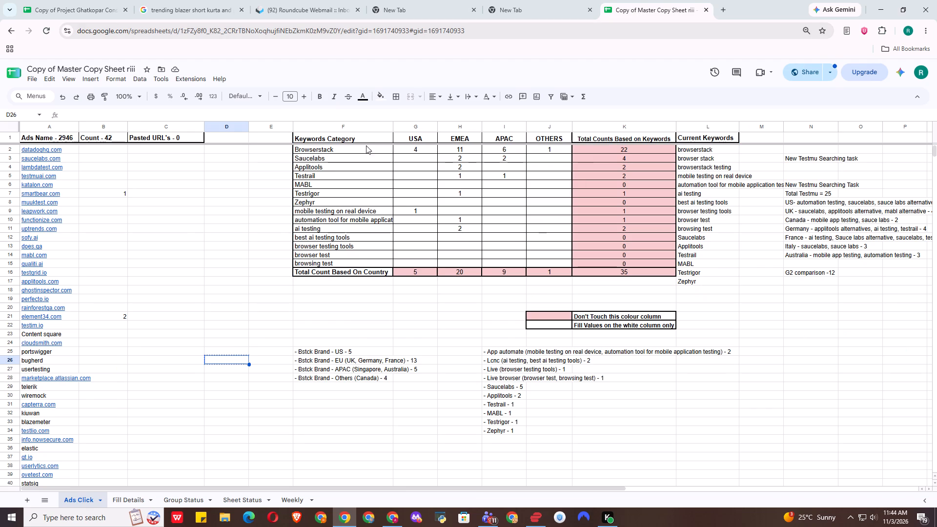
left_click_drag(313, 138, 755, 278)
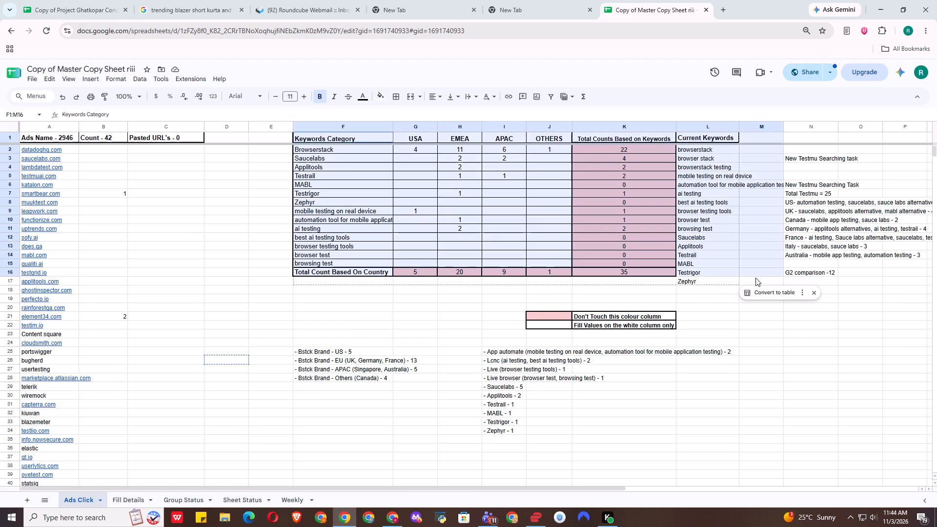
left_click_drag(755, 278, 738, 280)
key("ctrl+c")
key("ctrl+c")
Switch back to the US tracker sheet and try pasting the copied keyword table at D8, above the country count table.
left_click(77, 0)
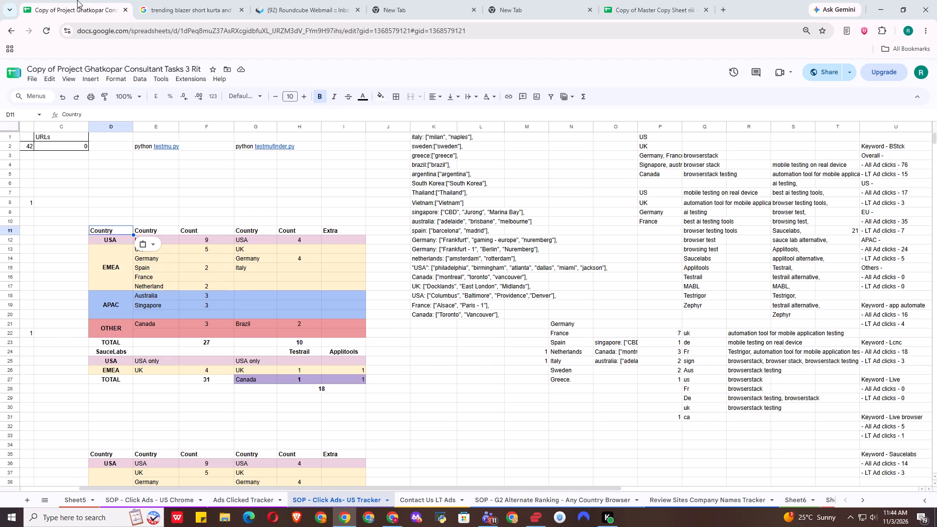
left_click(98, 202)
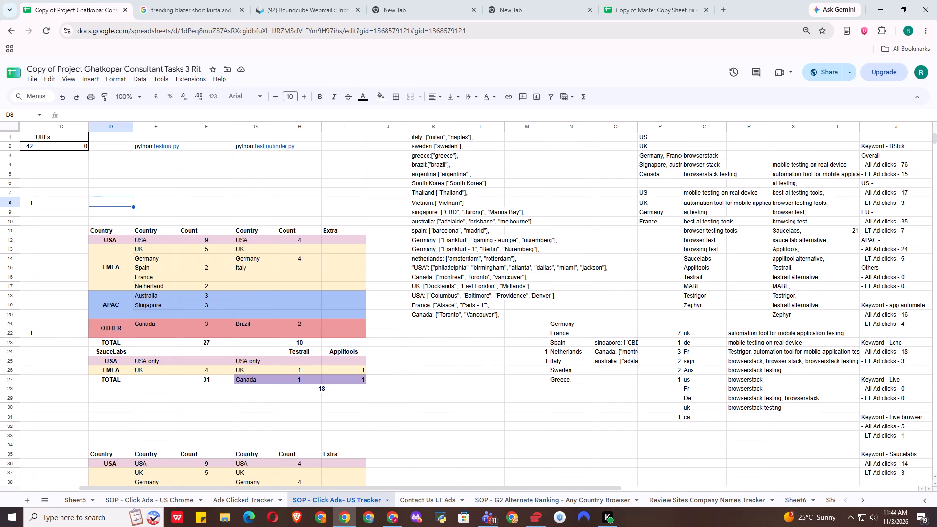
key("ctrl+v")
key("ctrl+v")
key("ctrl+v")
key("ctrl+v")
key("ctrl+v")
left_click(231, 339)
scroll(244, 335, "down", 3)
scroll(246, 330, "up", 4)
Recopy the full keyword count table with the Current Keywords column, F1:L17, in the Master Copy Sheet's Ads Click sheet.
left_click(626, 5)
left_click(318, 186)
left_click_drag(318, 139, 329, 150)
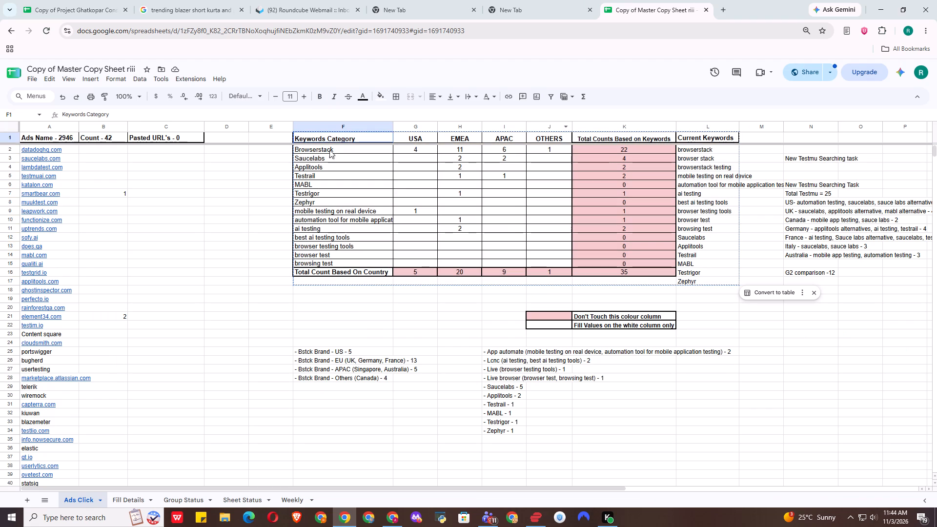
left_click_drag(329, 150, 698, 279)
key("ctrl+c")
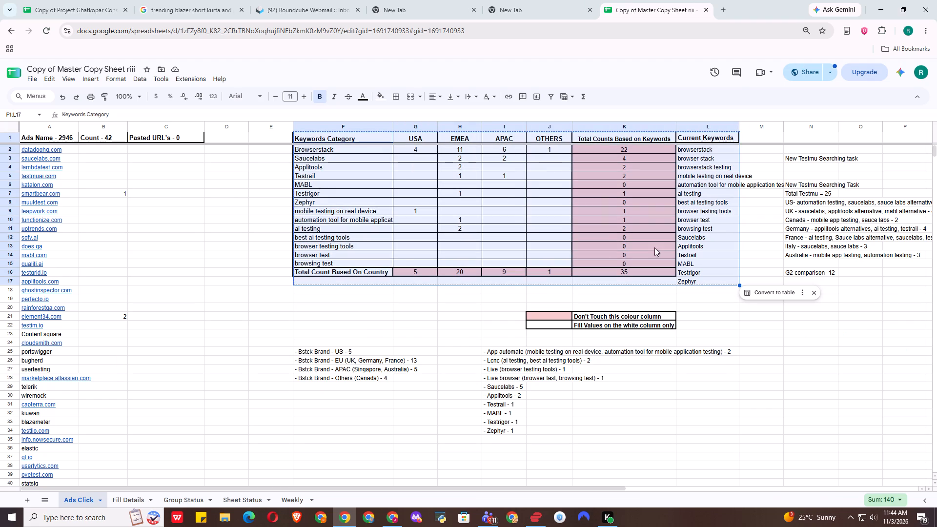
key("ctrl+c")
key("ctrl+c")
key("ctrl+c")
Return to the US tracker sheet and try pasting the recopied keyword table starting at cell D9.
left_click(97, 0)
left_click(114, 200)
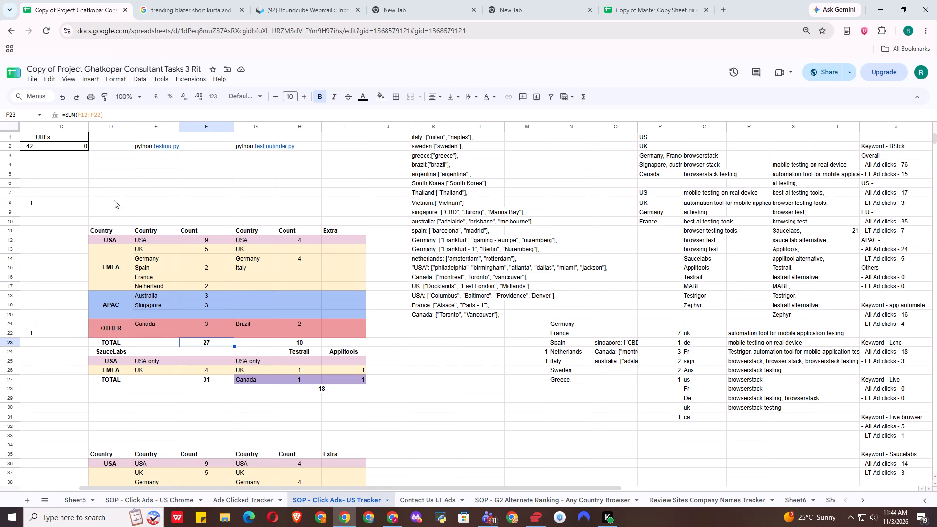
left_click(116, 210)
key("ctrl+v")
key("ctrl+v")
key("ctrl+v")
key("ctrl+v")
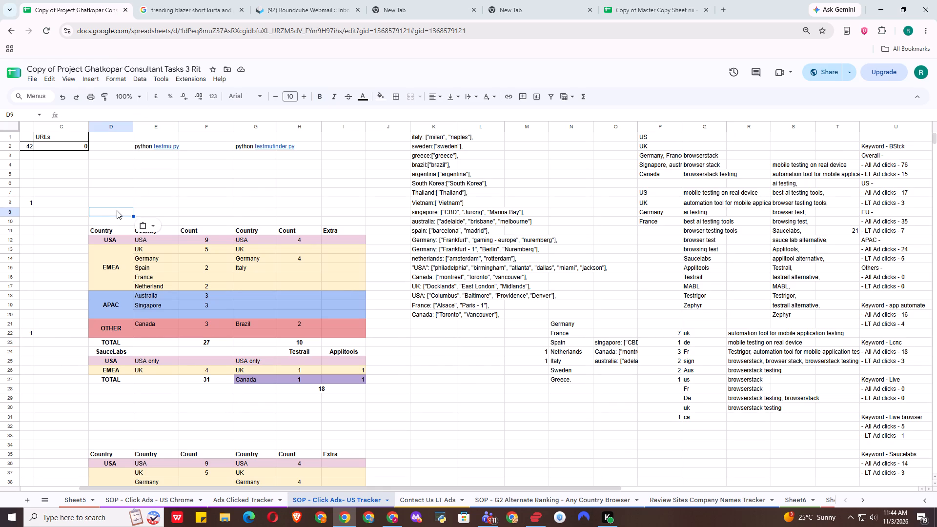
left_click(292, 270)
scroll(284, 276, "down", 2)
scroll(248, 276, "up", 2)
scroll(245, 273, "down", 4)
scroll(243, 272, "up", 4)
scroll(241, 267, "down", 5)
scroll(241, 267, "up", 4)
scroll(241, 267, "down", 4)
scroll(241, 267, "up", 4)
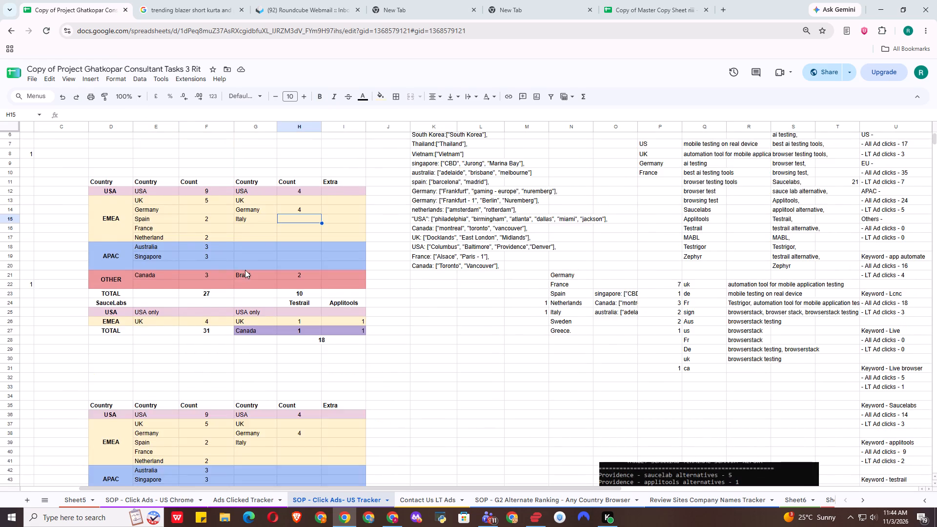
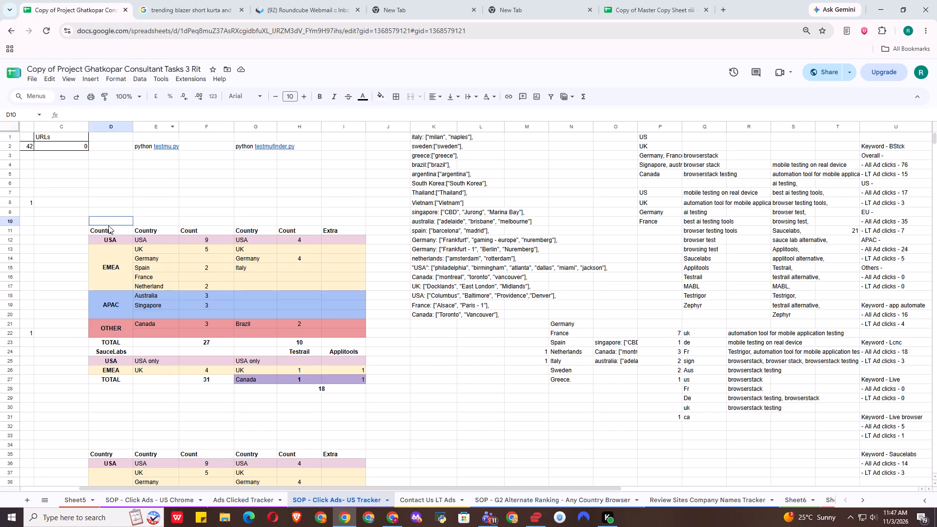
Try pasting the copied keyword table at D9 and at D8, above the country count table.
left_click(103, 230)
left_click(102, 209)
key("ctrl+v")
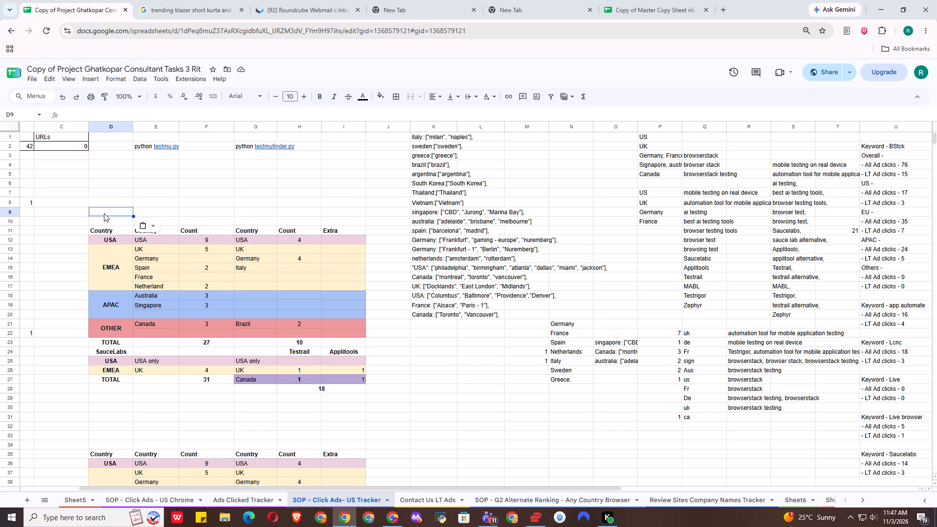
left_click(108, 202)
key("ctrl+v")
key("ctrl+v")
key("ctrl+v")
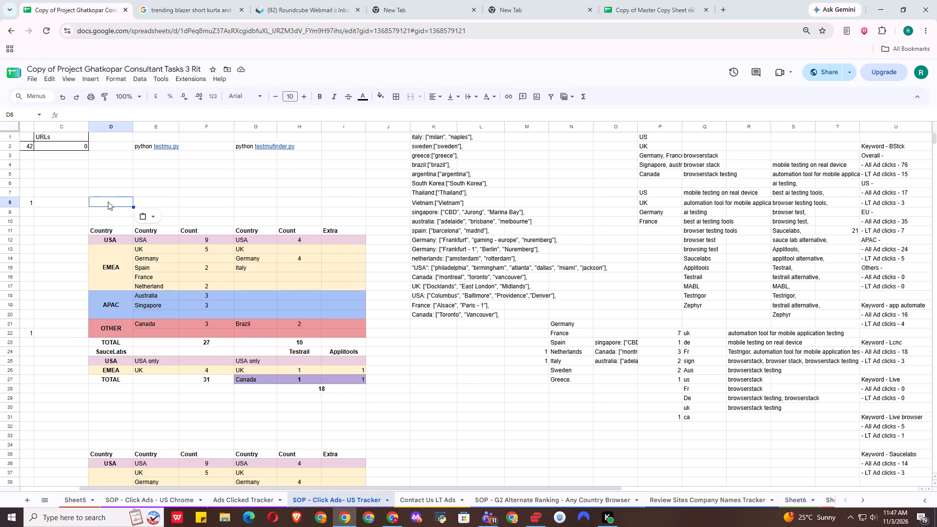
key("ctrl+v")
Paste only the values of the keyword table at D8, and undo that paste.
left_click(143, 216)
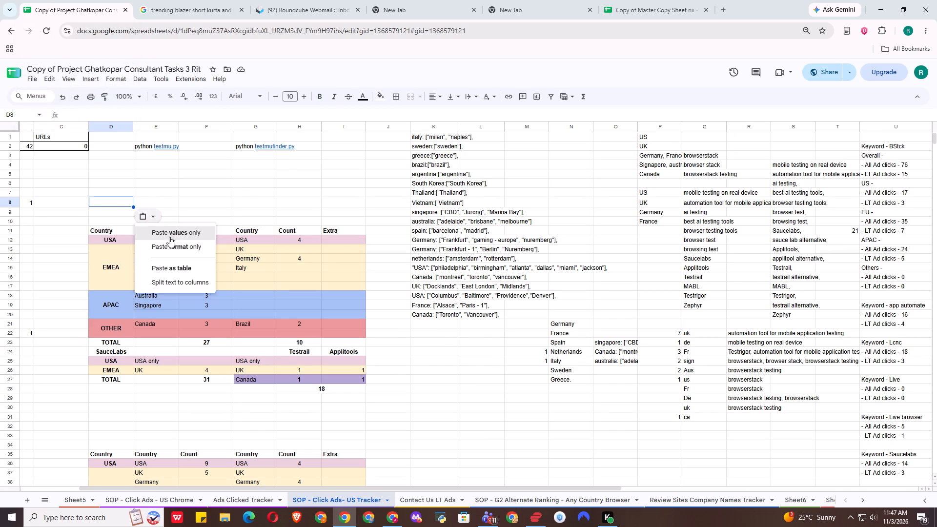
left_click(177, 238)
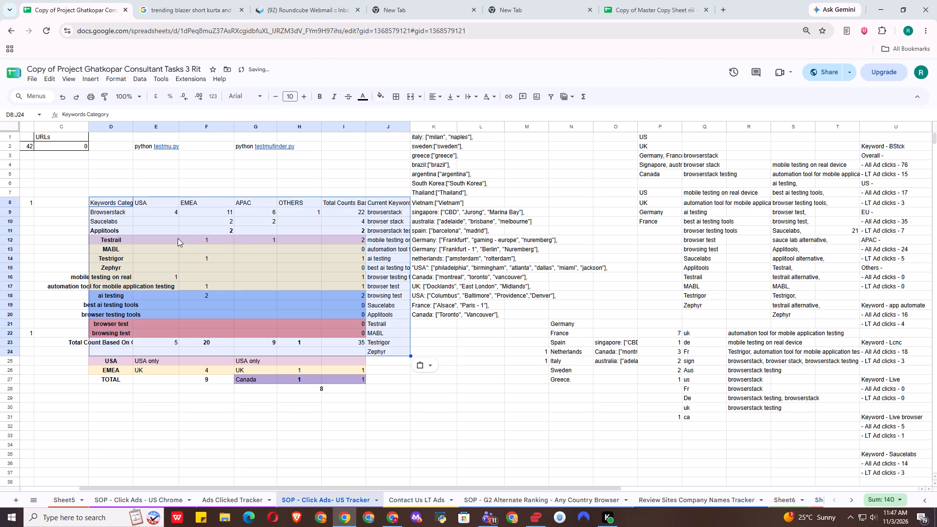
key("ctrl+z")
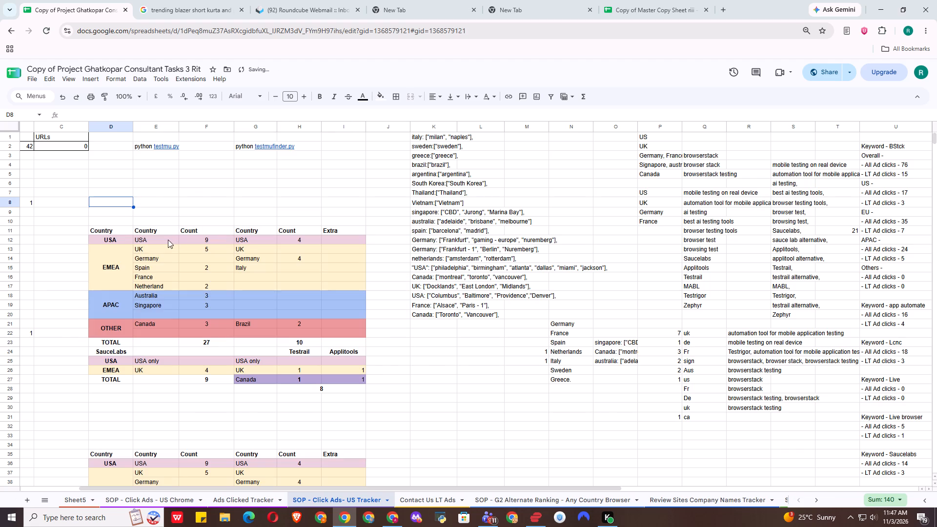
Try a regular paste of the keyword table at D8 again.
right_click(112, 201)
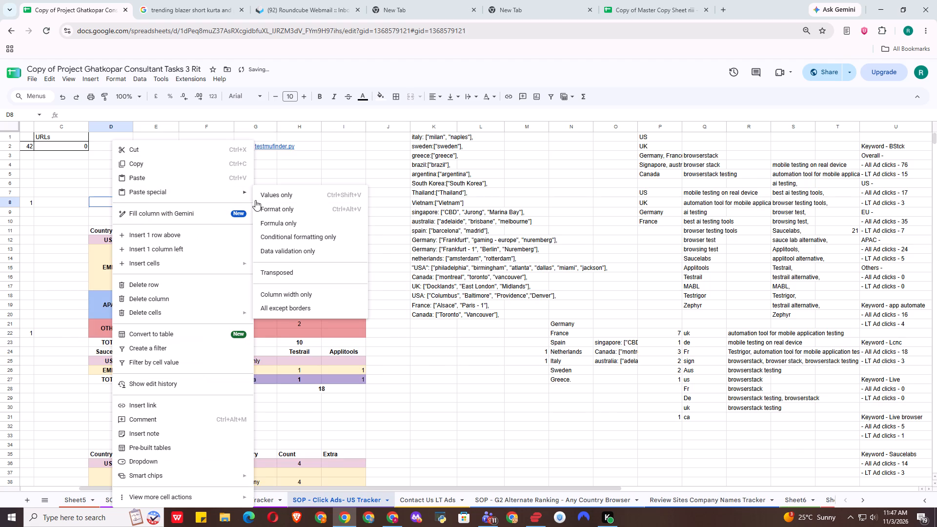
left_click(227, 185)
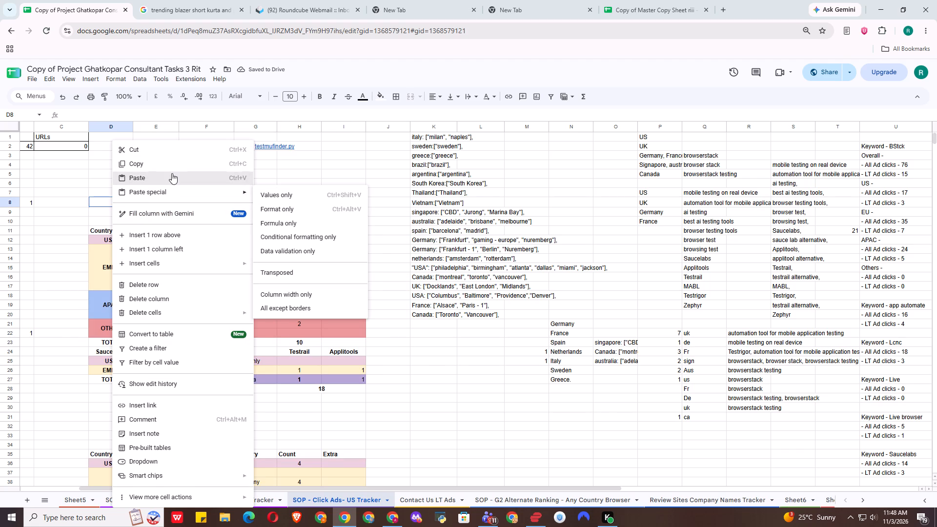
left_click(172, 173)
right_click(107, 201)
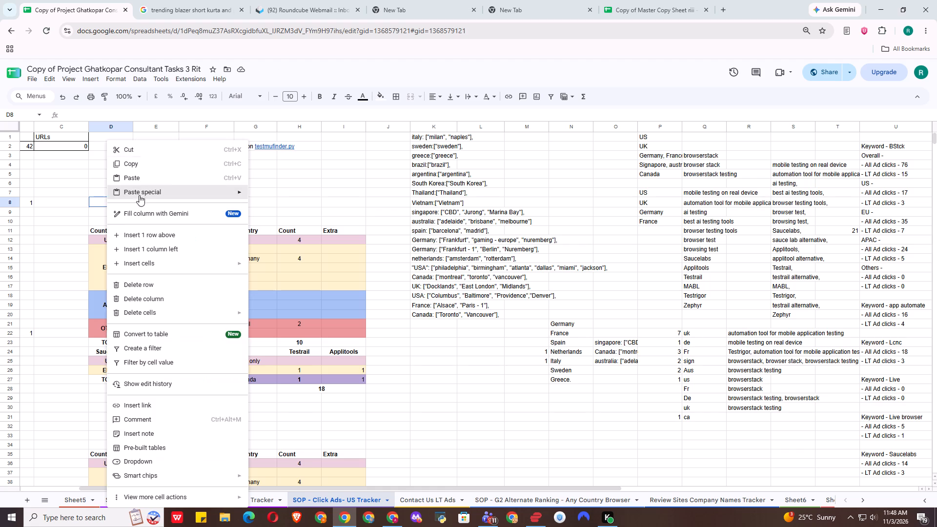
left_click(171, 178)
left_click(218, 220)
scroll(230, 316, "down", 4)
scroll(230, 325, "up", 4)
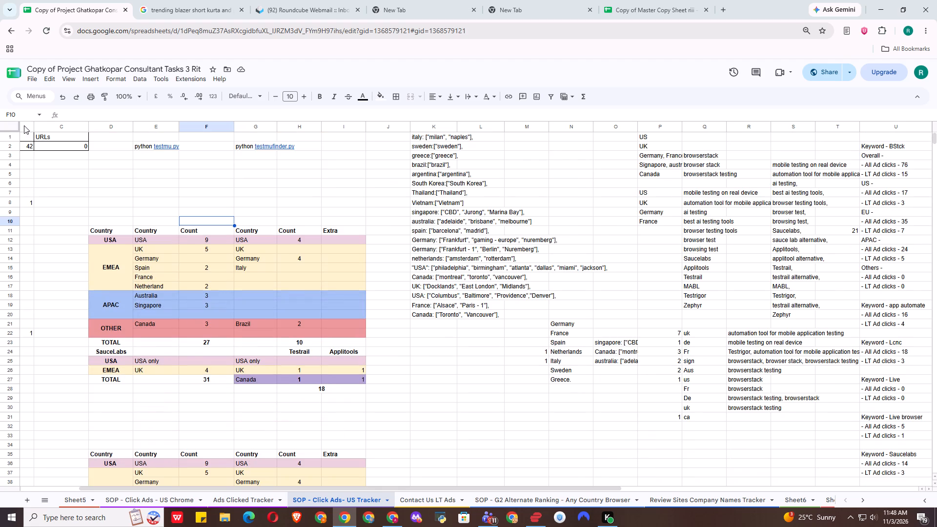
Reload the US tracker spreadsheet.
left_click(49, 35)
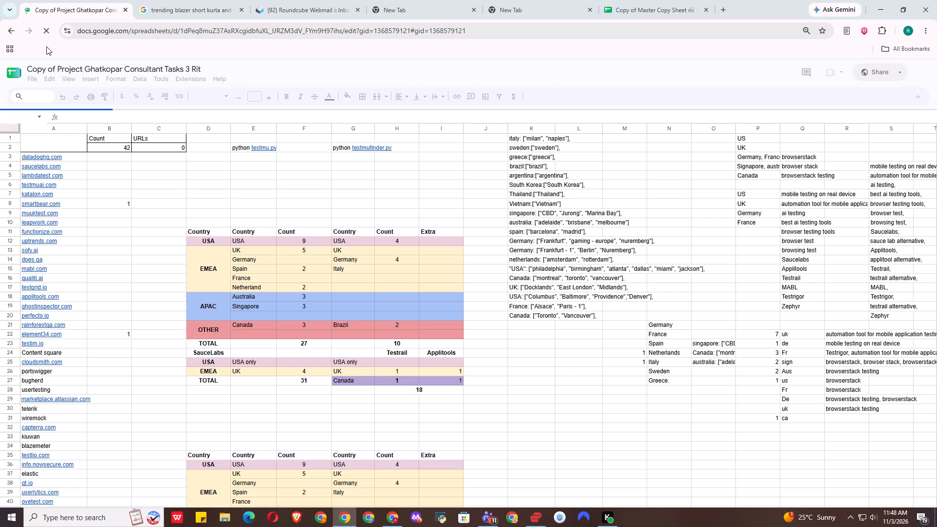
scroll(301, 365, "down", 4)
scroll(299, 365, "up", 1)
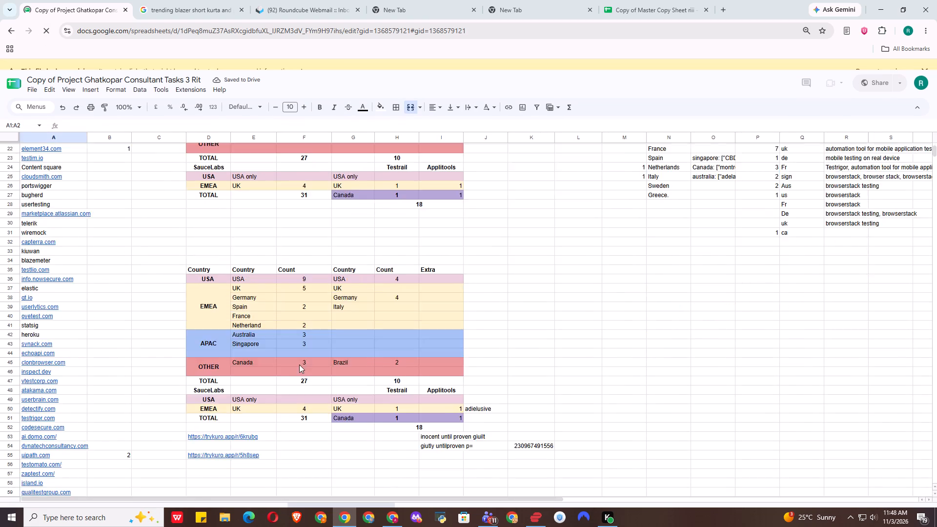
scroll(298, 364, "down", 4)
scroll(301, 361, "up", 9)
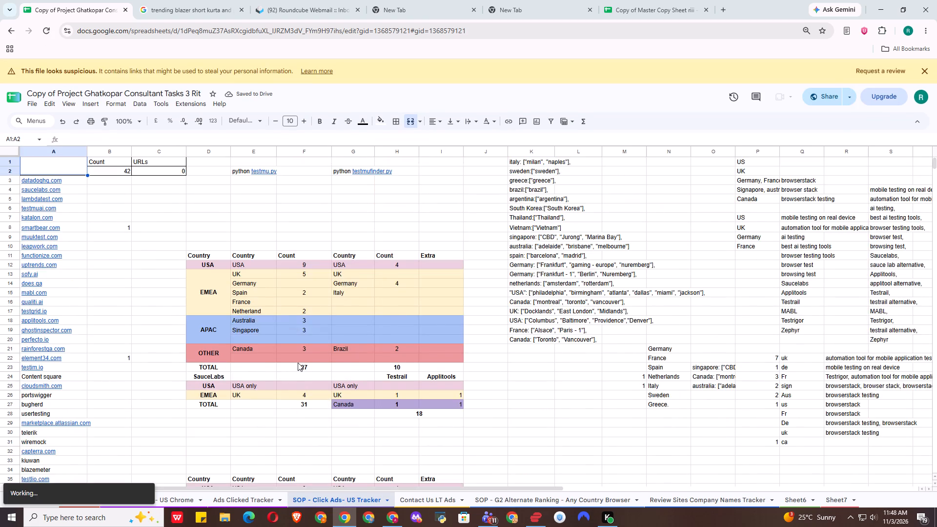
scroll(298, 363, "down", 8)
scroll(442, 327, "up", 7)
scroll(366, 277, "up", 1)
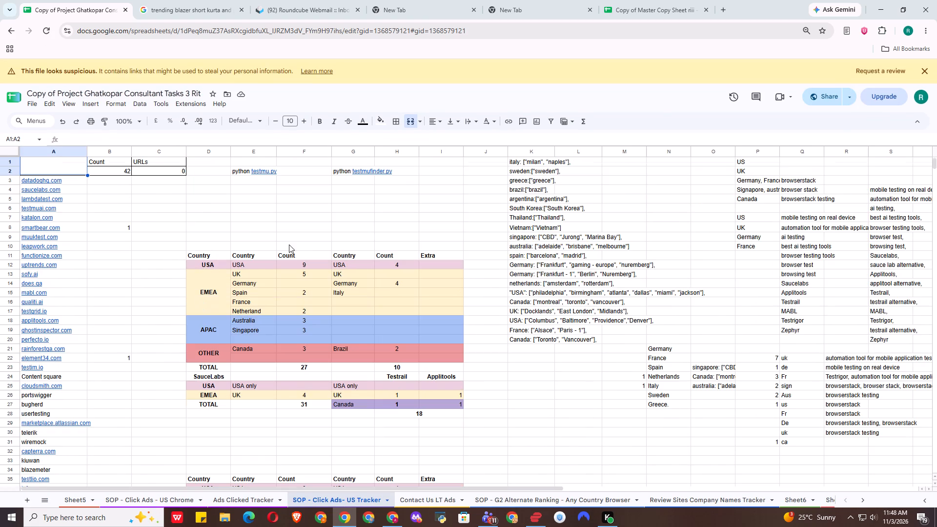
Delete the contents of the upper country count table, including its SauceLabs section, down through row 28.
scroll(223, 245, "up", 3)
left_click_drag(197, 246, 457, 422)
key("BackSpace")
left_click(521, 384)
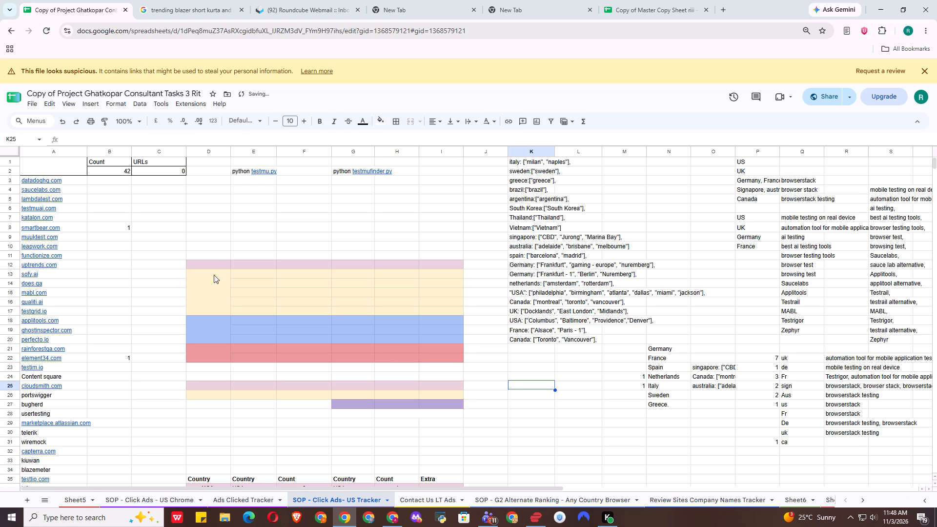
Clear the old table's leftover formatting by copying the blank cells D4:I10 over it, starting at D12, D19 and D24.
left_click_drag(210, 193, 442, 249)
key("ctrl+c")
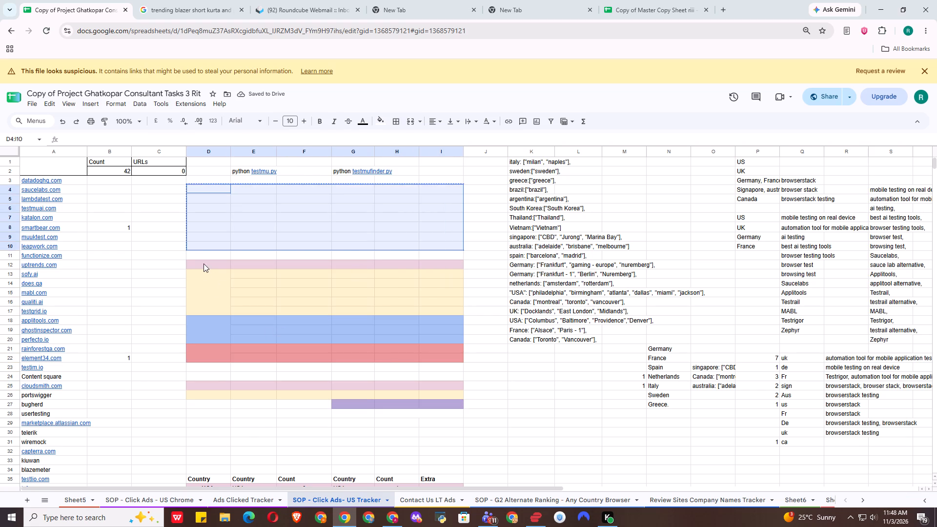
left_click(204, 263)
key("ctrl+v")
left_click(200, 329)
scroll(286, 304, "down", 3)
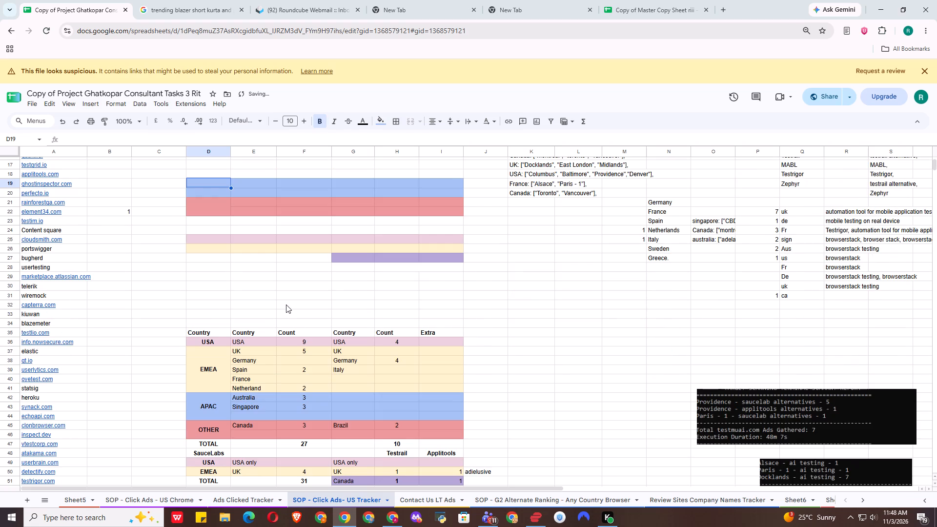
key("ctrl+v")
left_click(206, 232)
key("ctrl+v")
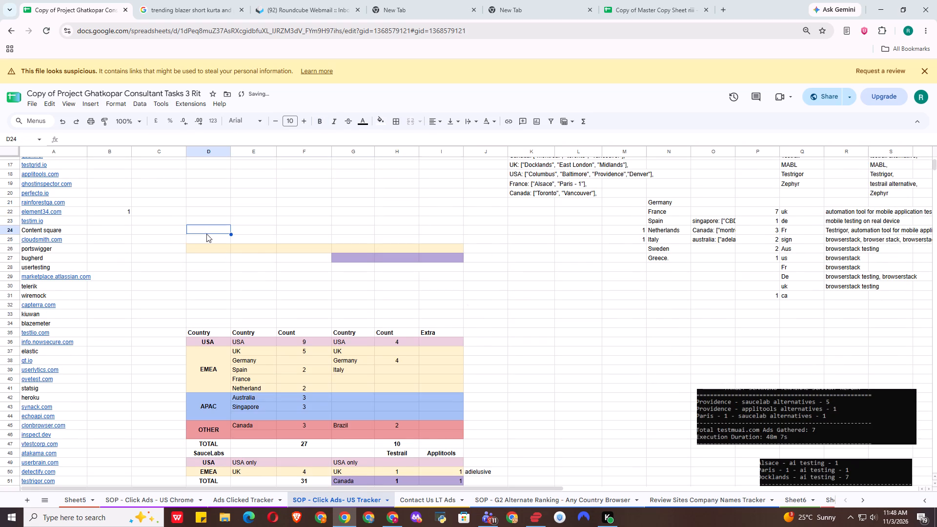
Recopy the Keywords Category count table with the Current Keywords column, F1:L17, from the Master Copy Sheet's Ads Click sheet.
scroll(409, 246, "up", 7)
left_click(640, 6)
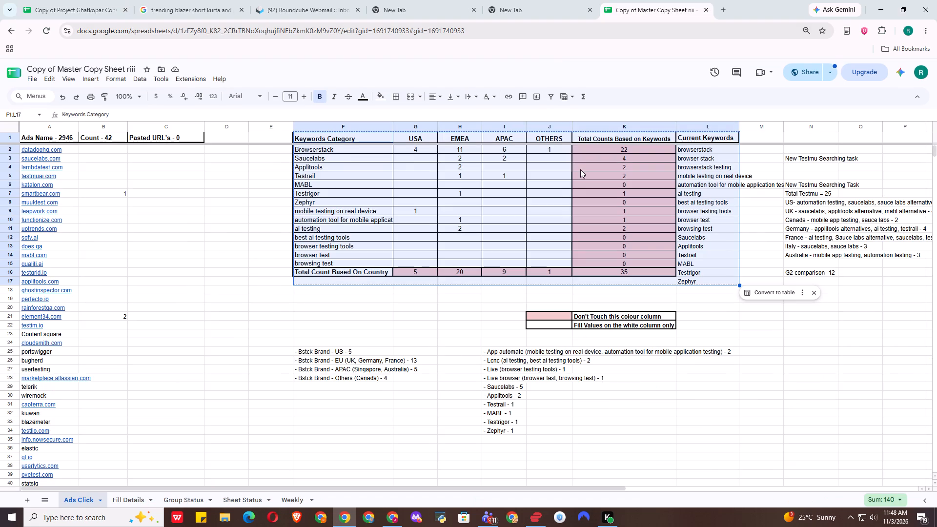
key("ctrl+c")
key("ctrl+c")
key("ctrl+c")
key("ctrl+c")
Switch back to the US tracker sheet and paste the keyword table starting at cell D7.
left_click(198, 0)
left_click(86, 0)
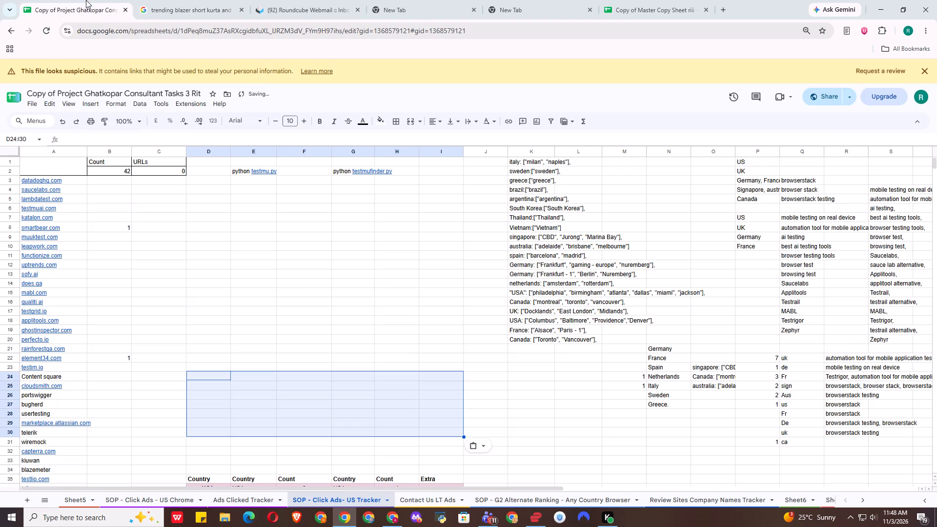
left_click(210, 213)
left_click(204, 221)
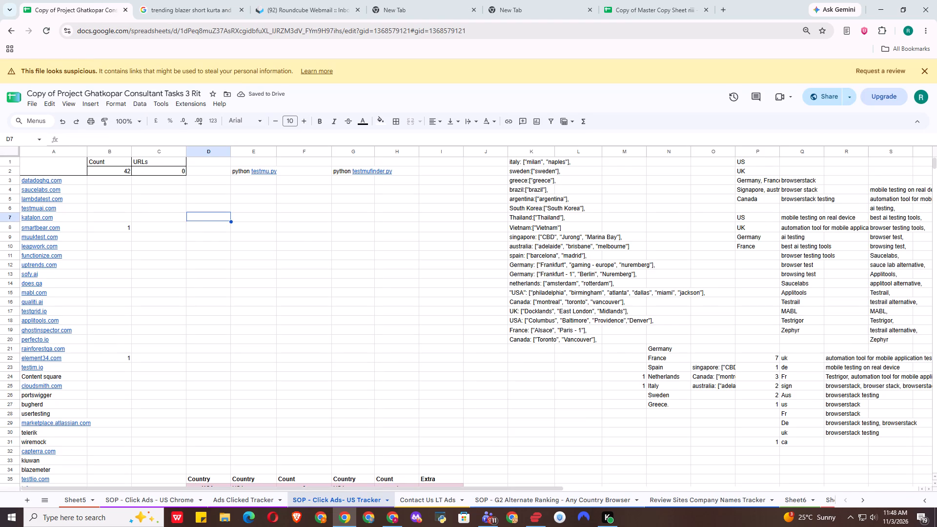
key("ctrl+v")
scroll(261, 309, "down", 4)
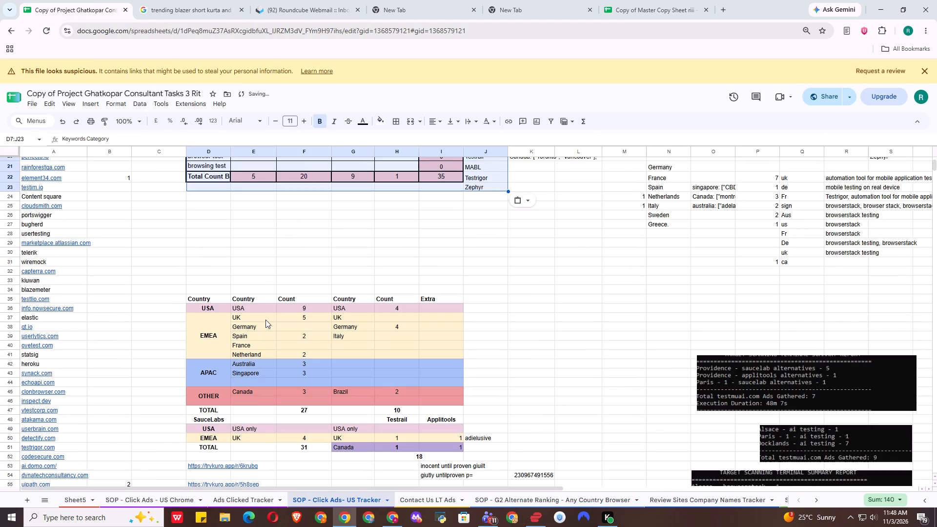
scroll(261, 302, "up", 3)
scroll(503, 316, "up", 4)
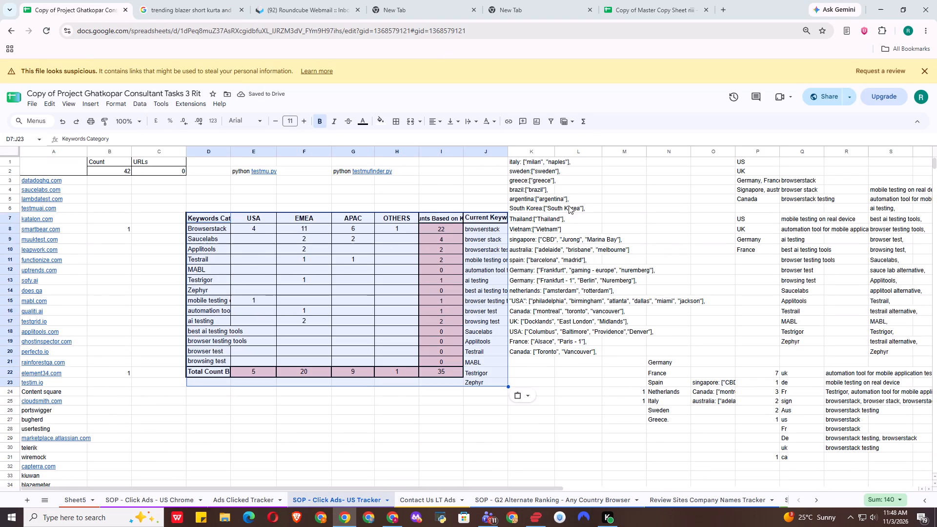
Move the country location list from K1:K20 one column over so that it starts at L1.
left_click(299, 198)
scroll(563, 234, "up", 2)
left_click_drag(530, 160, 548, 301)
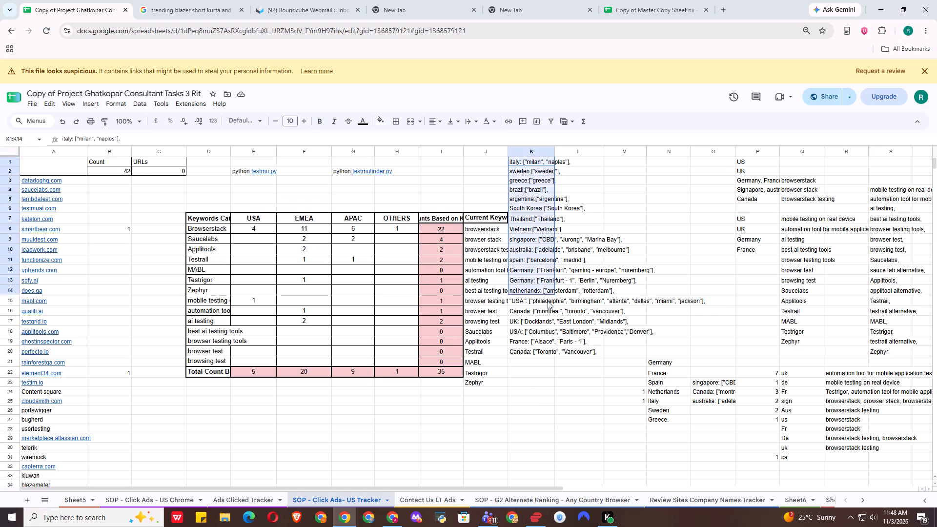
left_click_drag(548, 301, 559, 348)
key("ctrl+x")
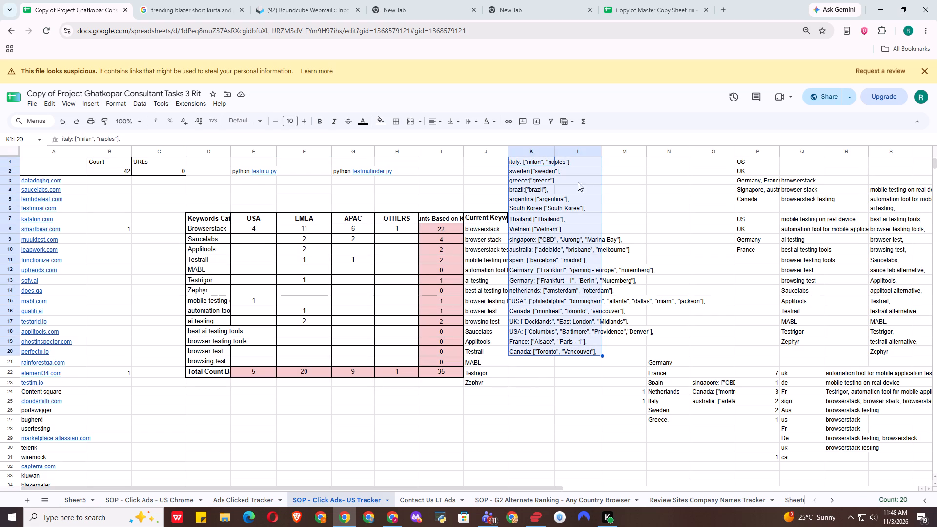
left_click(590, 164)
key("ctrl+v")
left_click(542, 348)
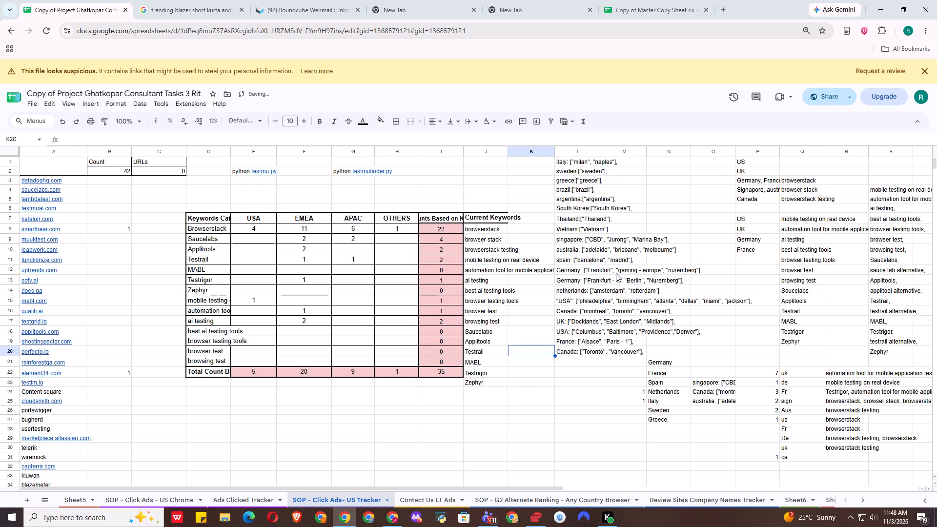
scroll(539, 238, "down", 1)
scroll(537, 250, "up", 3)
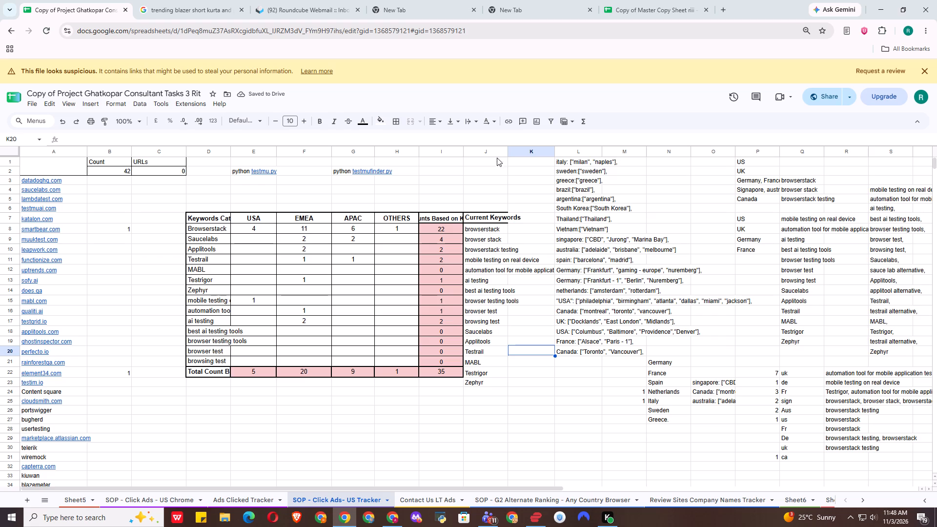
Widen column J for the Current Keywords list, trimming it to slightly narrower than its longest keyword.
double_click(510, 149)
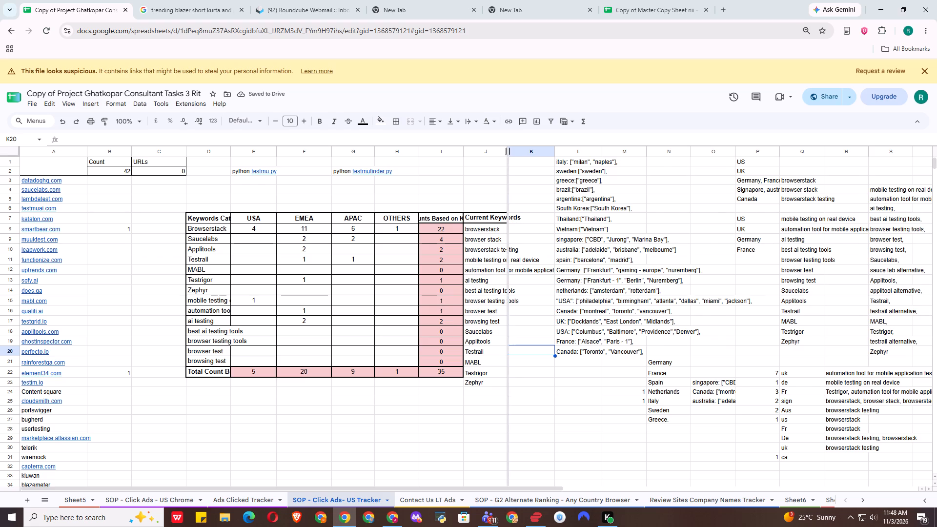
left_click_drag(583, 150, 544, 185)
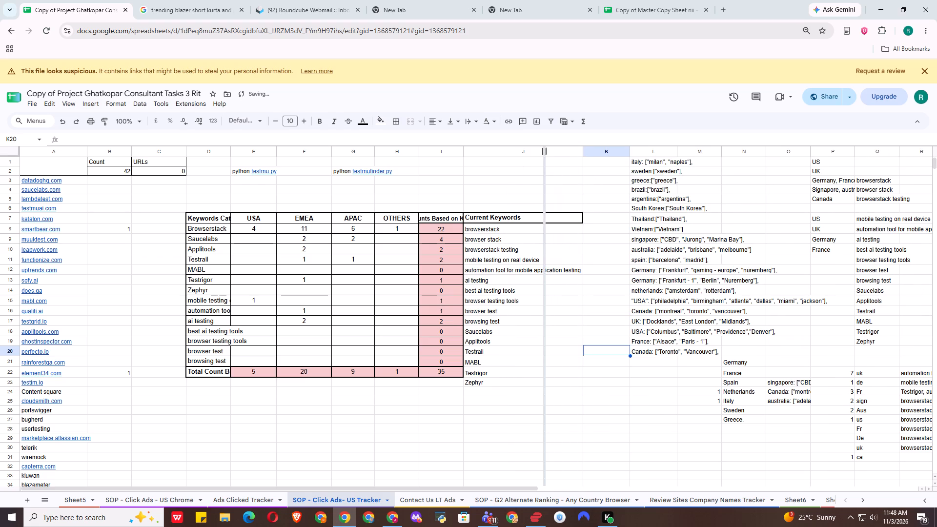
left_click_drag(544, 185, 539, 227)
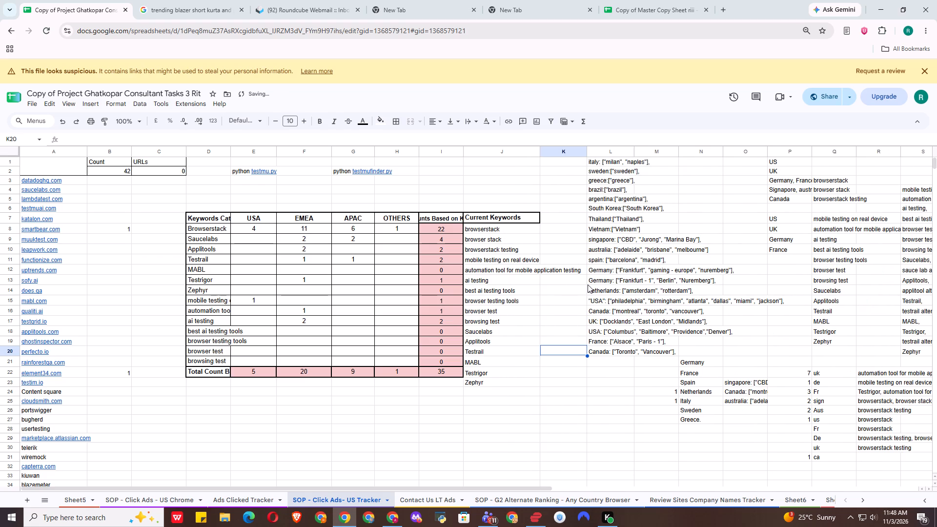
left_click(572, 292)
left_click_drag(540, 149, 530, 157)
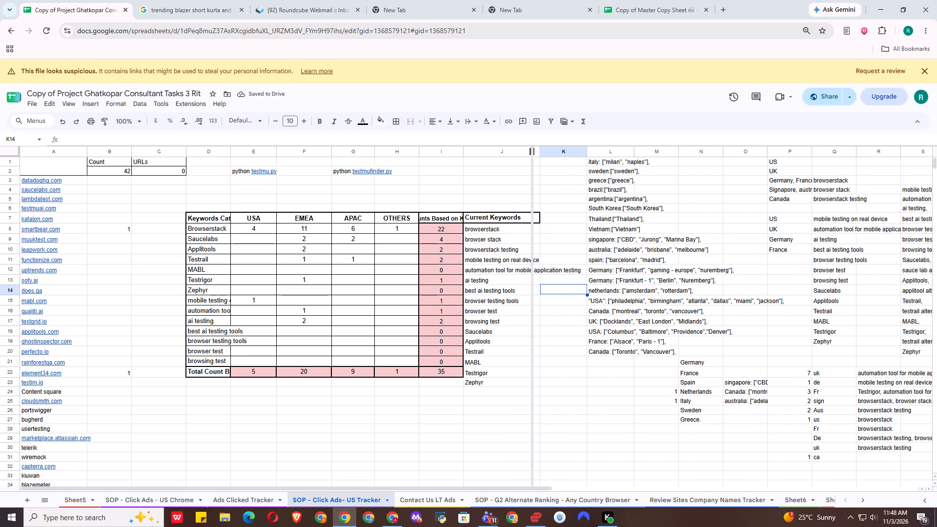
left_click_drag(530, 157, 529, 158)
left_click(565, 283)
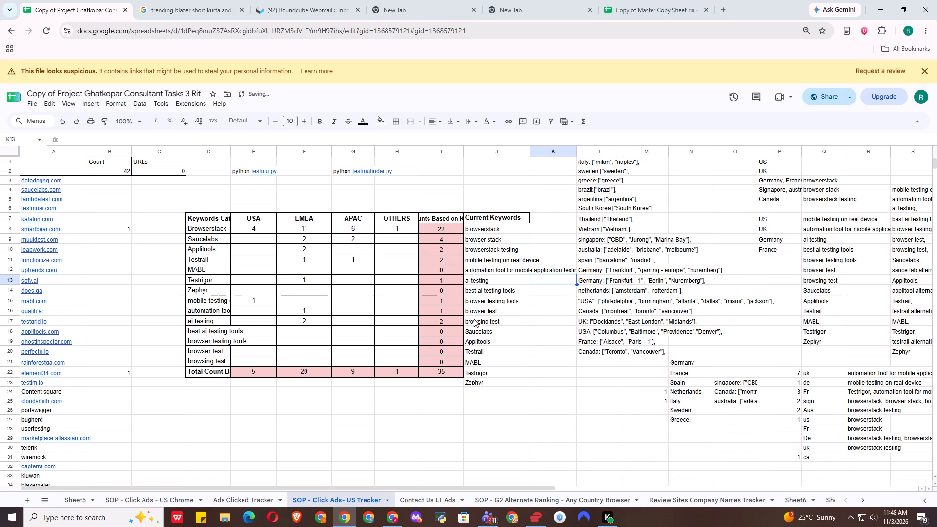
Apply a heavier outer border around the Current Keywords entries in J8:J23.
left_click_drag(483, 226, 514, 370)
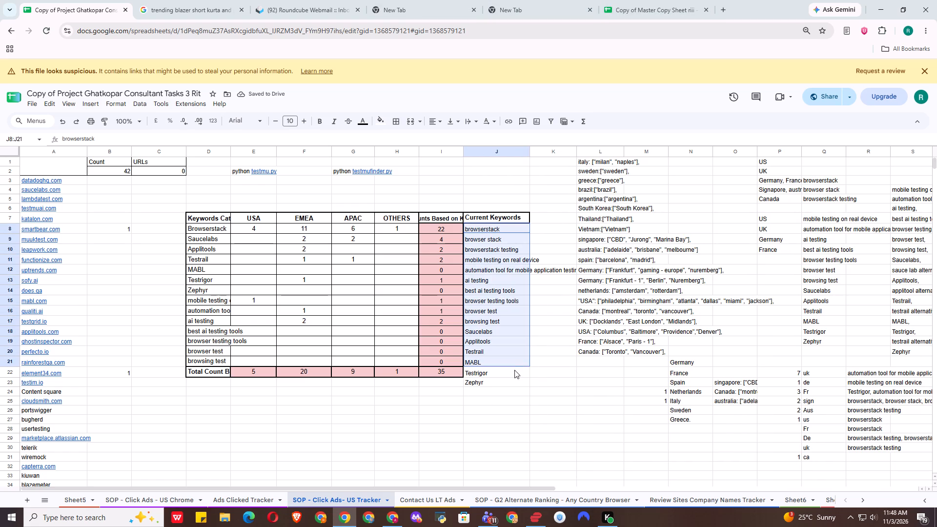
left_click_drag(514, 370, 515, 385)
left_click(395, 114)
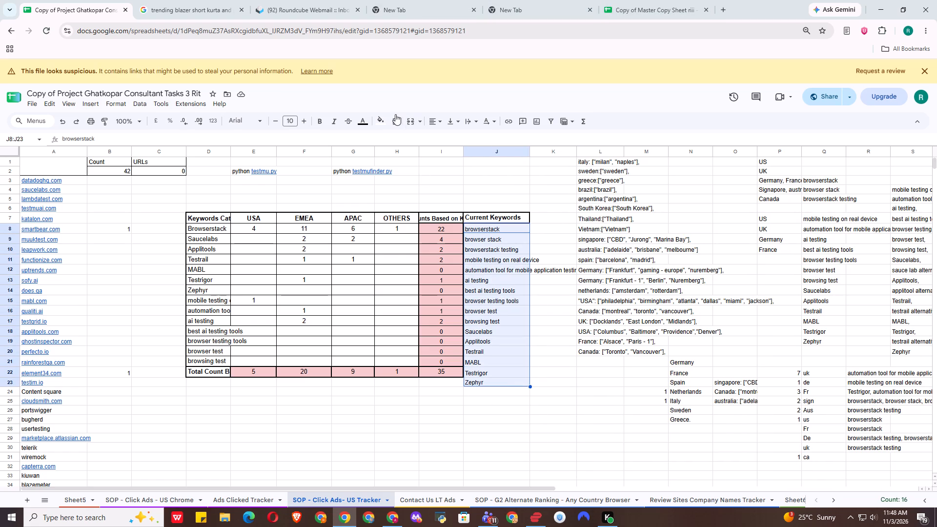
left_click_drag(460, 157, 455, 136)
left_click(455, 136)
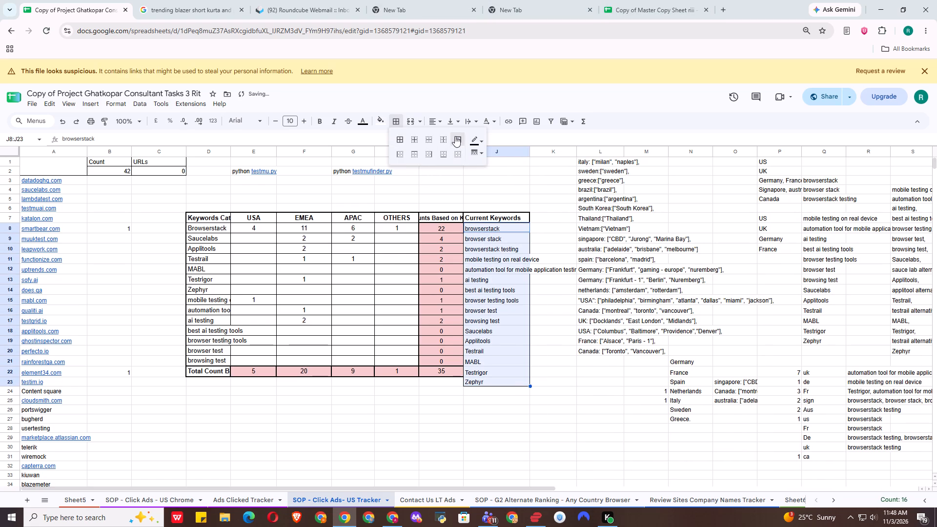
left_click(482, 149)
left_click(493, 181)
left_click(583, 234)
scroll(569, 274, "down", 1)
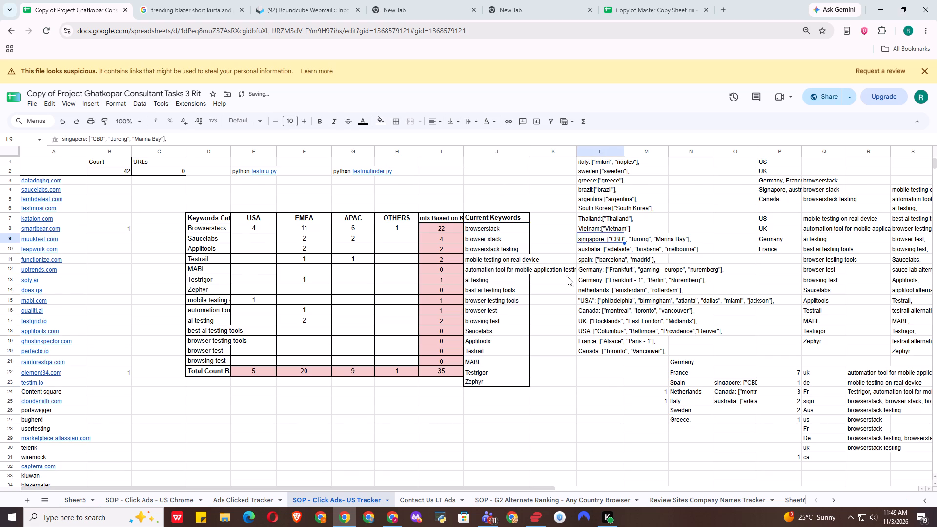
Widen column D, which holds the Keywords Category names, very slightly.
scroll(568, 277, "down", 1)
scroll(545, 298, "up", 3)
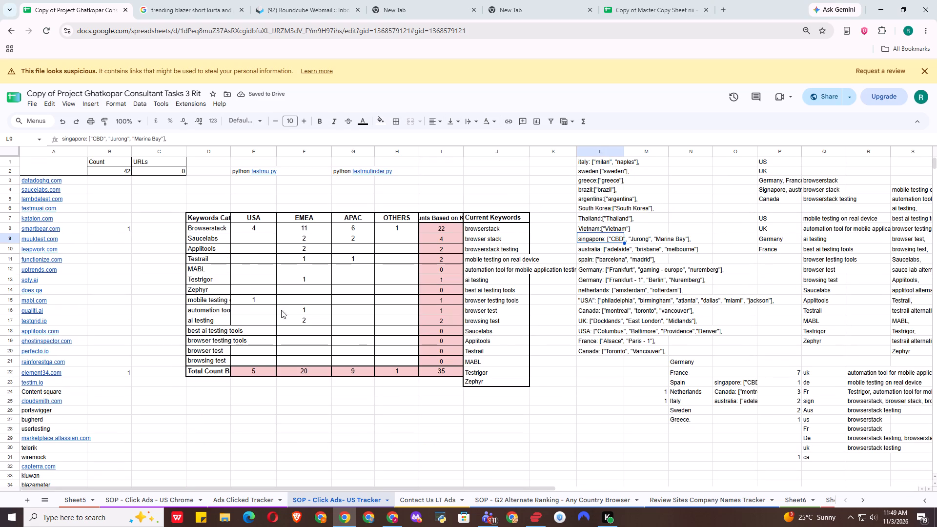
left_click_drag(231, 150, 232, 153)
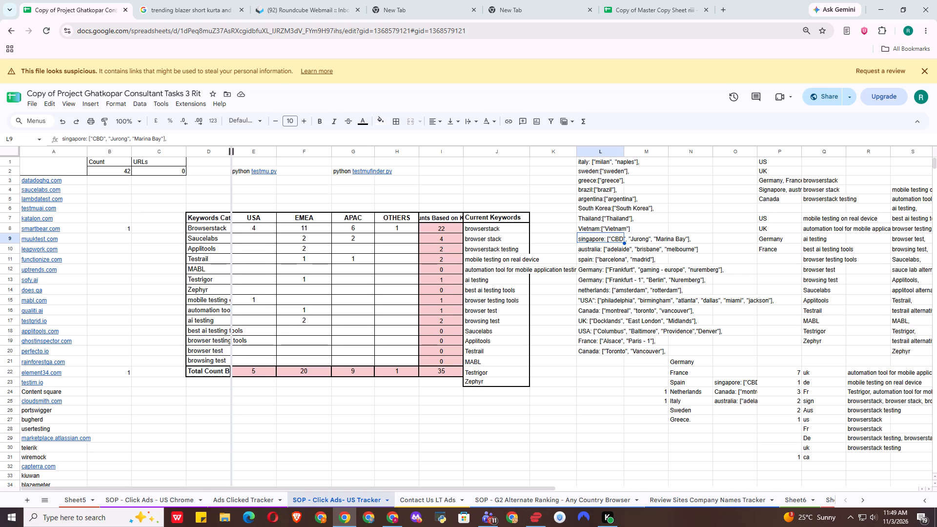
left_click_drag(232, 153, 234, 156)
left_click(294, 462)
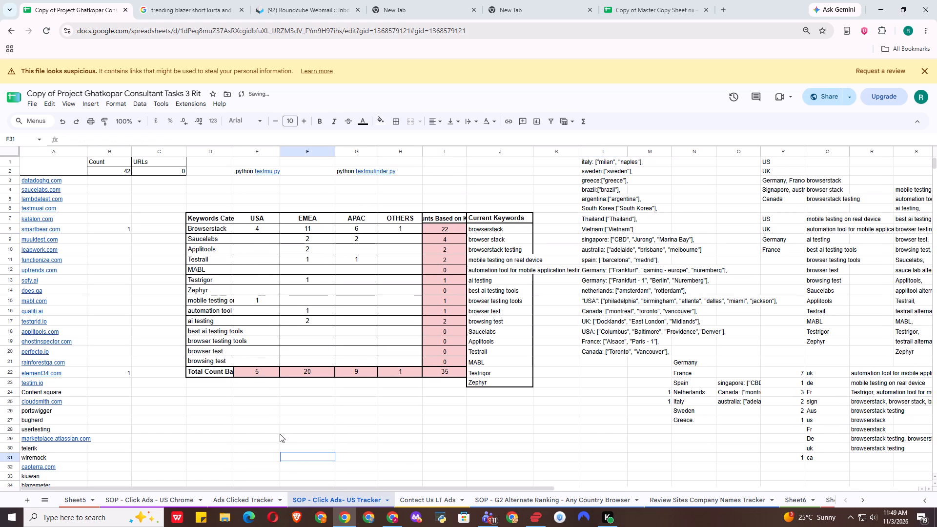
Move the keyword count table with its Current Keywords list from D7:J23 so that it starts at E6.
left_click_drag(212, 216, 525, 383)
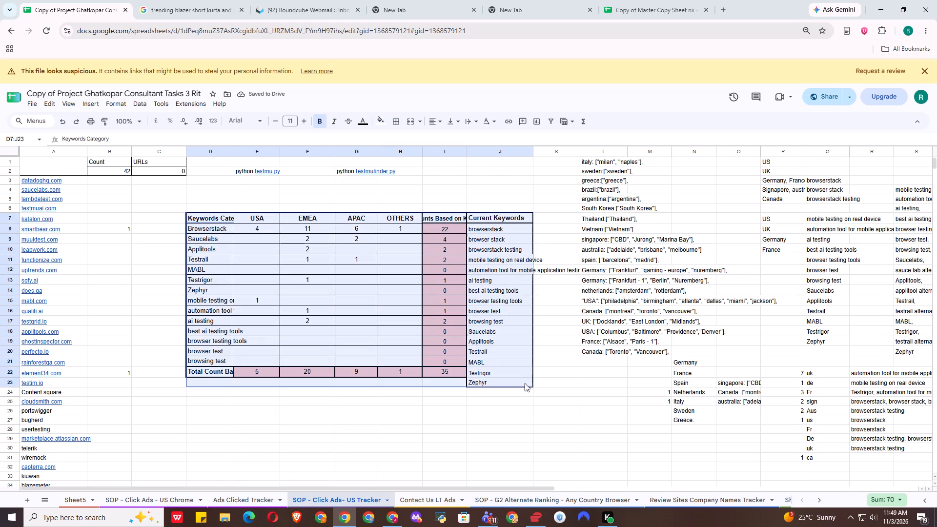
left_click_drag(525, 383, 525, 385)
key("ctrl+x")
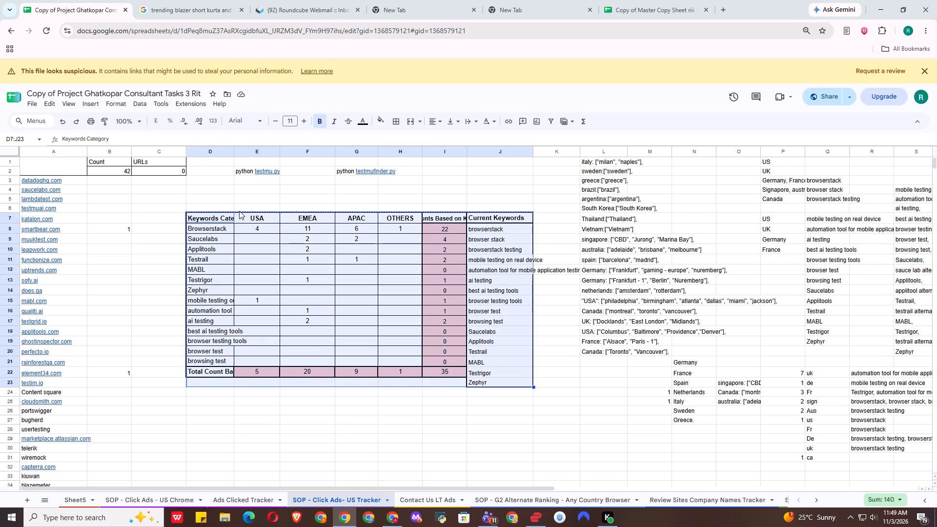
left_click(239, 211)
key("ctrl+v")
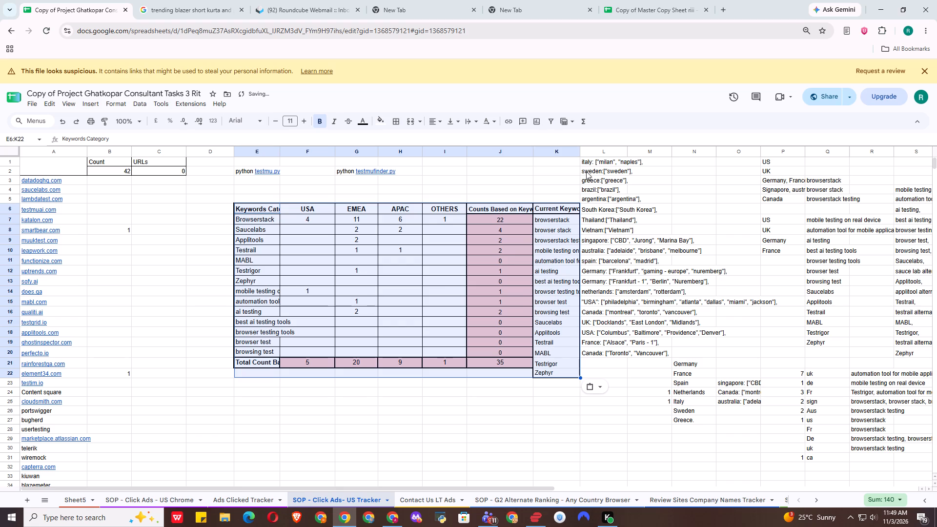
Move the keyword count table with its Current Keywords list from E6:K22 down so that it starts at E9.
left_click_drag(599, 163, 620, 329)
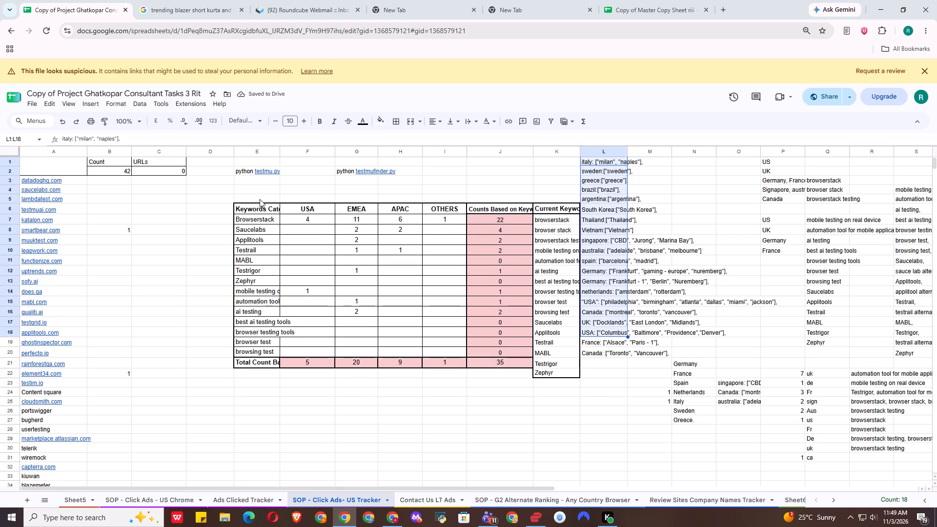
left_click_drag(249, 210, 548, 372)
key("ctrl+x")
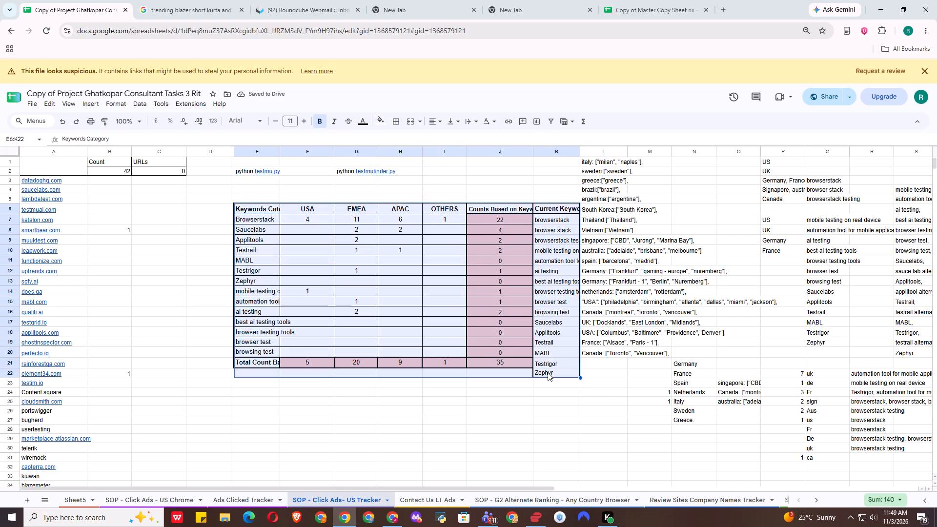
left_click(258, 231)
left_click(254, 243)
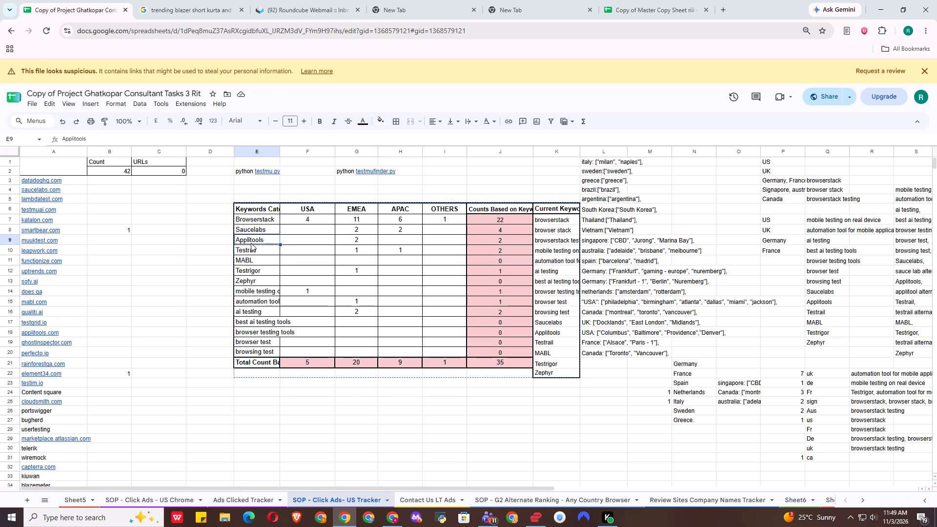
key("ctrl+v")
left_click(284, 198)
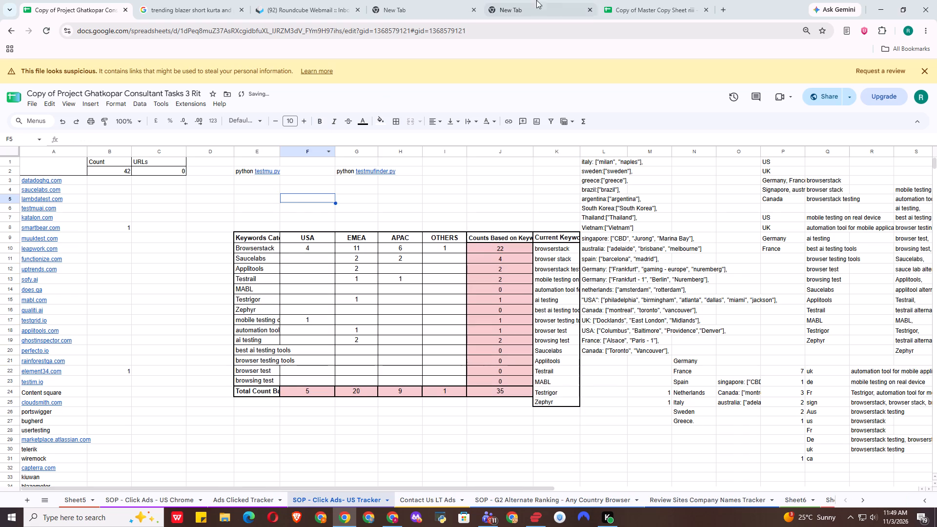
Move the keyword count table with its Current Keywords list from E9:K25 one column over so that it starts at D9.
left_click_drag(250, 235, 540, 392)
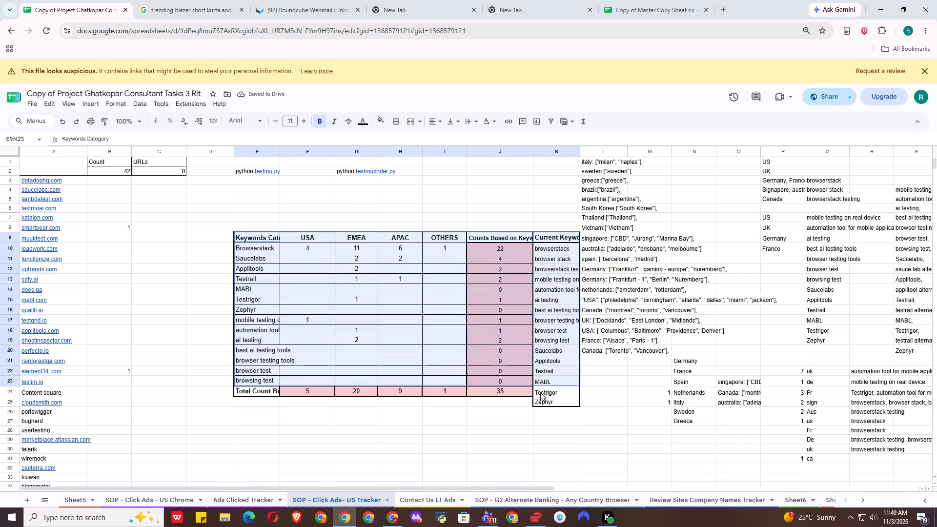
left_click_drag(540, 392, 548, 402)
key("ctrl+x")
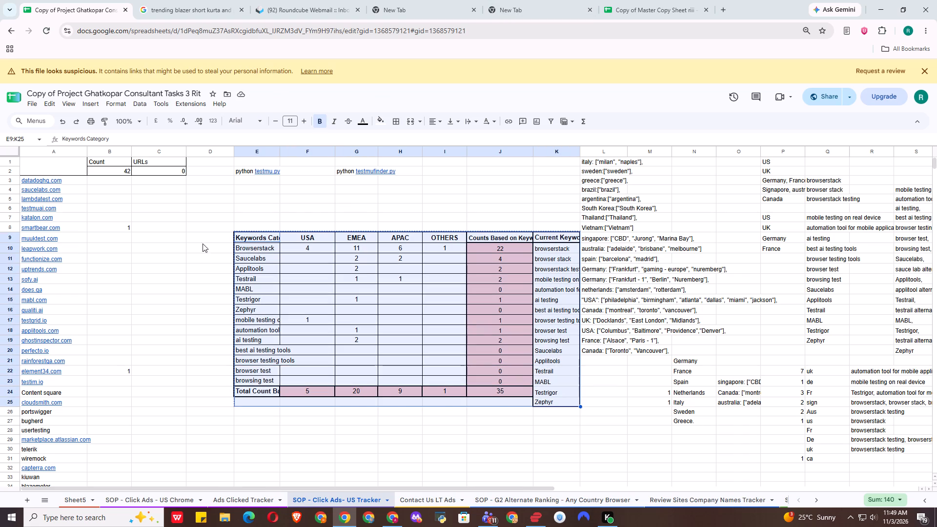
left_click(206, 238)
key("ctrl+v")
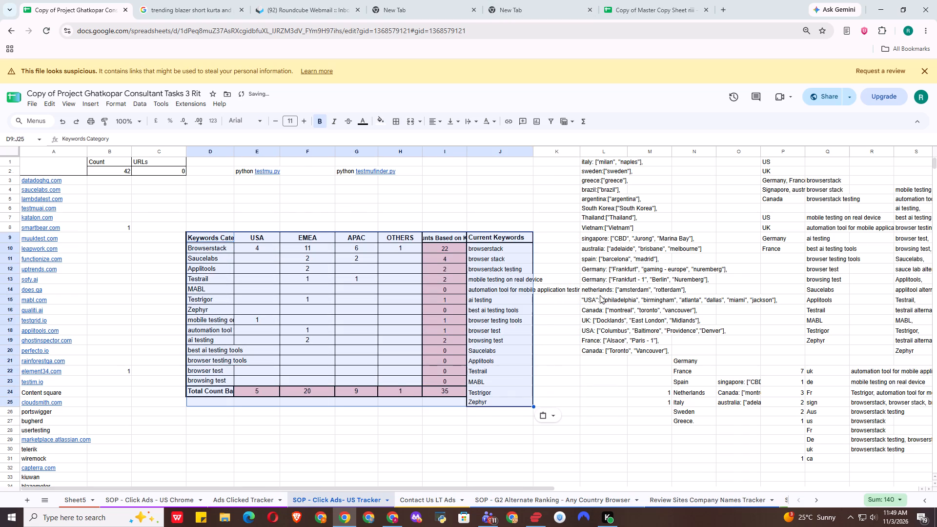
left_click(615, 323)
left_click(569, 367)
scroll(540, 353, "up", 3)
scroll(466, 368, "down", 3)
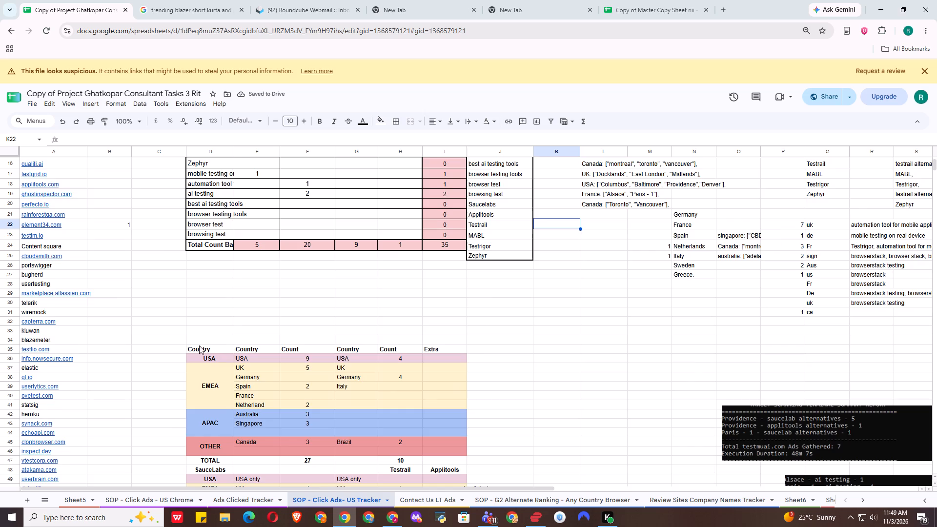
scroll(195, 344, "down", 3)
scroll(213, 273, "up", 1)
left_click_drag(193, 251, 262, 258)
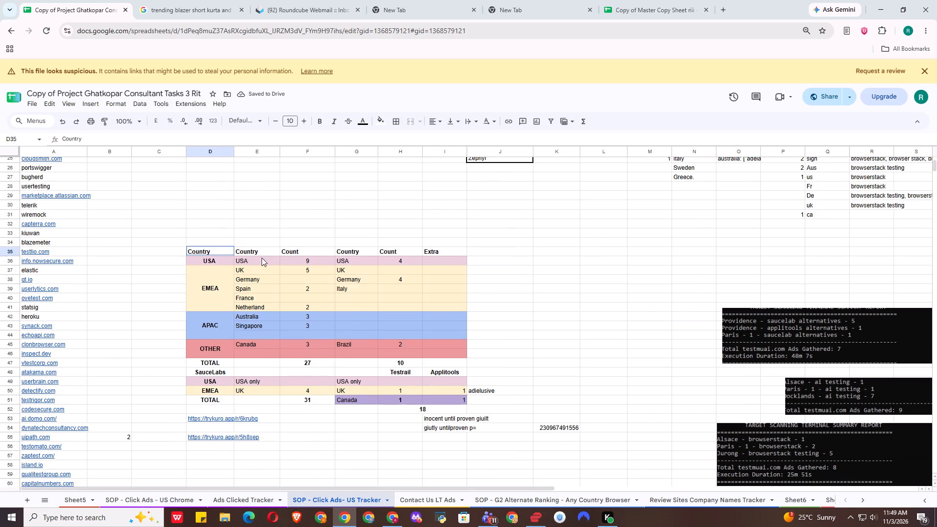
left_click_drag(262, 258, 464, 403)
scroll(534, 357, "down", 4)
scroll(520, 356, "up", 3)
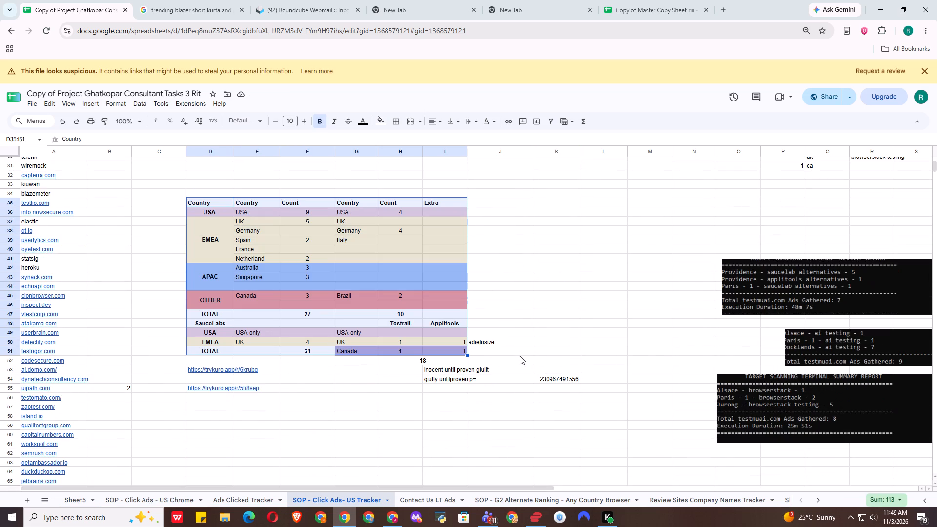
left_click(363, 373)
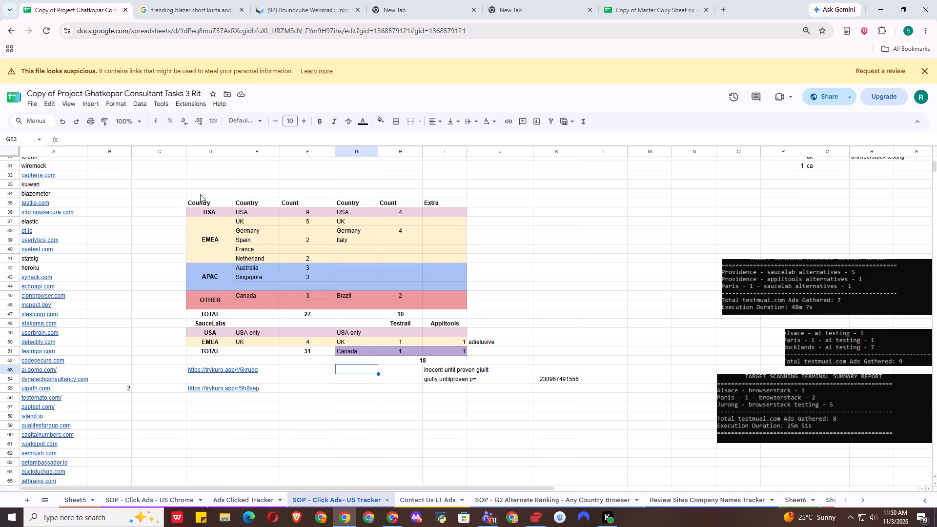
Move the colour-coded country count table from D35:I52 up so that it starts at D28, beneath the keyword table.
scroll(214, 223, "up", 1)
left_click_drag(202, 251, 374, 361)
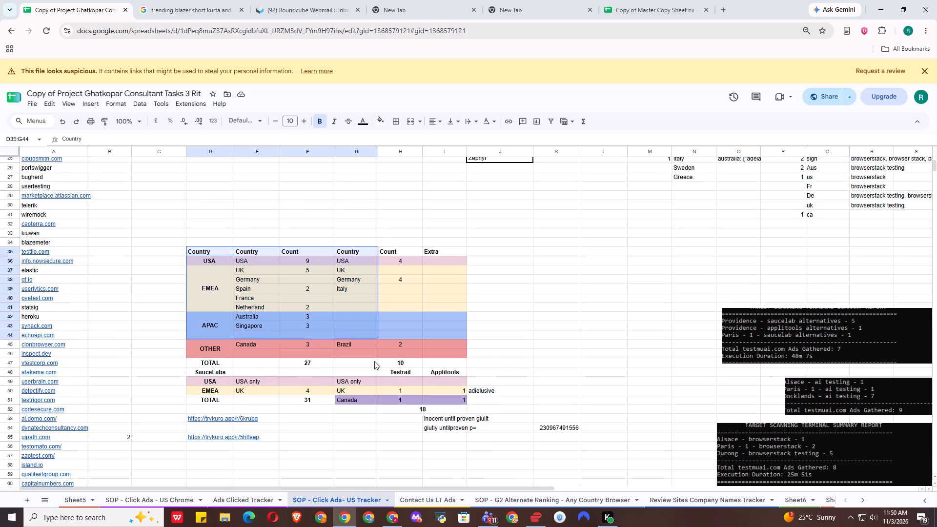
left_click_drag(374, 361, 465, 407)
key("ctrl+x")
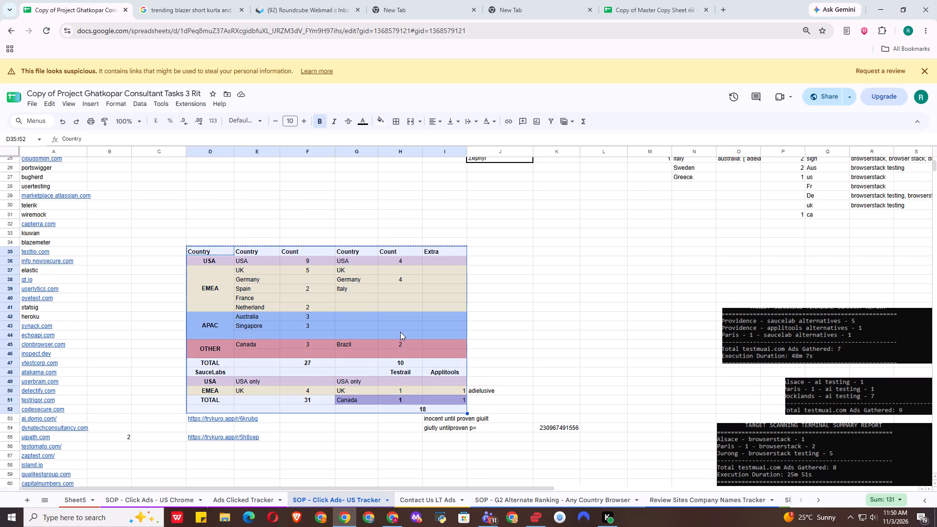
scroll(300, 284, "up", 3)
left_click(210, 335)
key("ctrl+v")
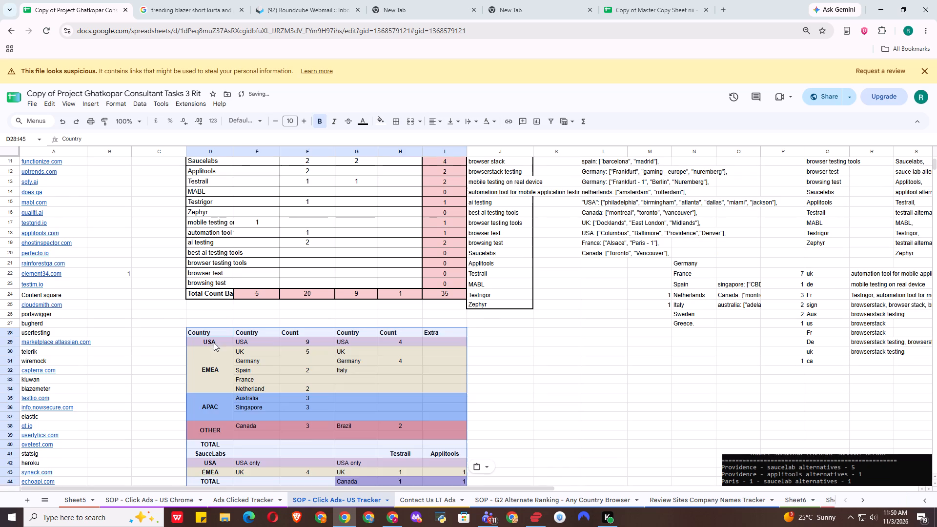
left_click(512, 374)
scroll(503, 380, "down", 3)
scroll(240, 454, "up", 4)
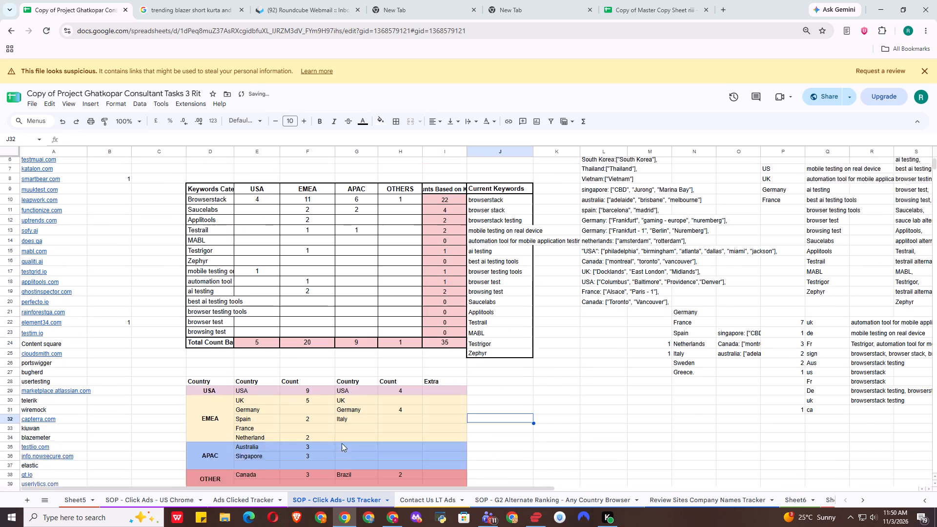
scroll(342, 443, "up", 3)
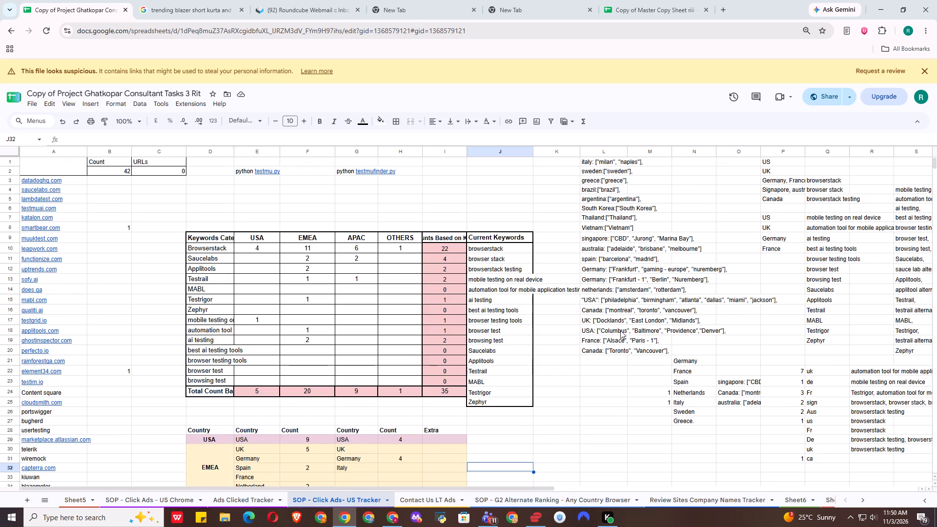
Move the "python testmufinder.py" entry from G2 to E4, below the "python testmu.py" entry.
left_click(358, 172)
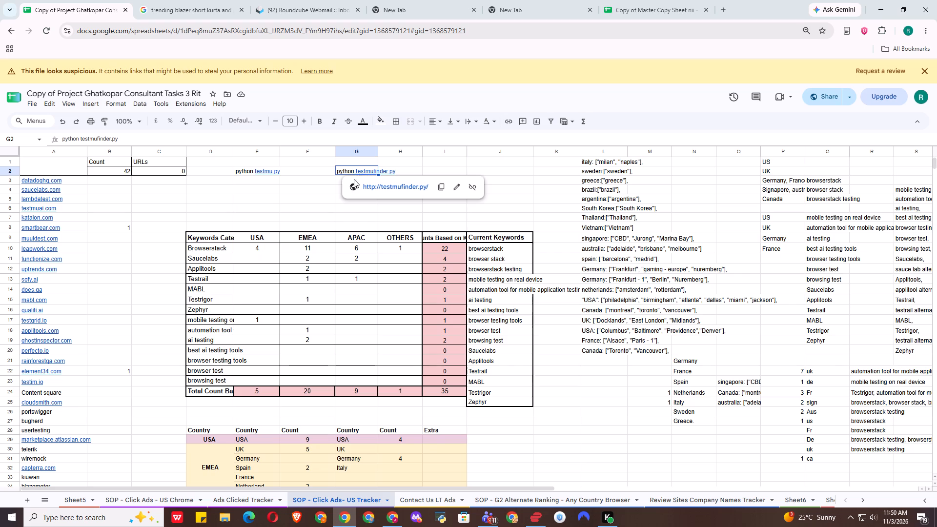
key("ctrl+x")
left_click(262, 187)
key("ctrl+v")
left_click(363, 215)
Move the two trykuro.app links from D53:D56 up to the range starting at G2, beside the python script entries.
scroll(426, 257, "up", 2)
scroll(442, 295, "down", 4)
scroll(506, 347, "down", 3)
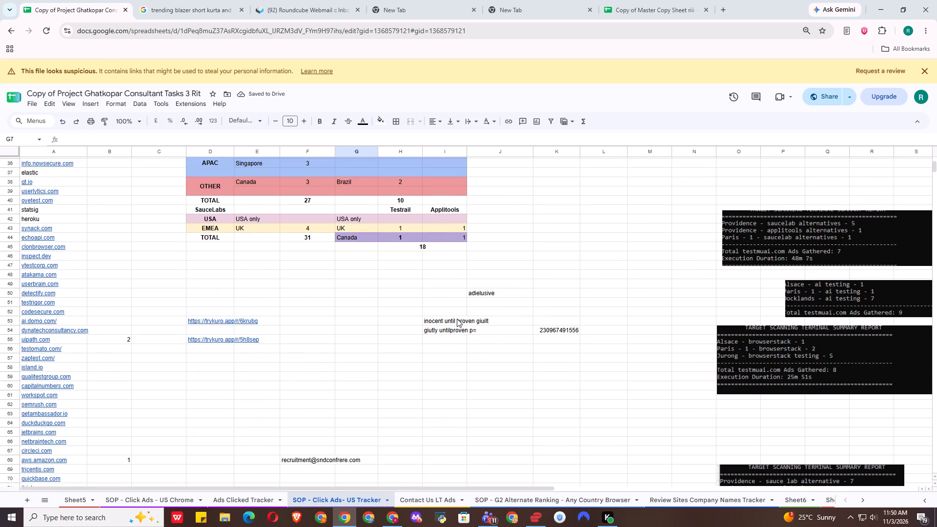
left_click_drag(457, 319, 485, 342)
scroll(440, 365, "up", 1)
scroll(314, 431, "down", 3)
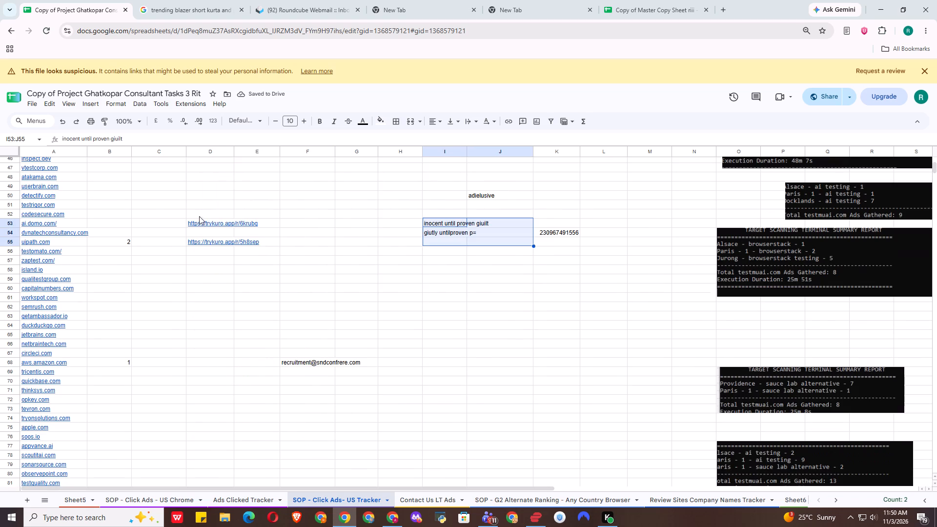
left_click_drag(212, 222, 217, 256)
key("ctrl+x")
scroll(363, 279, "up", 8)
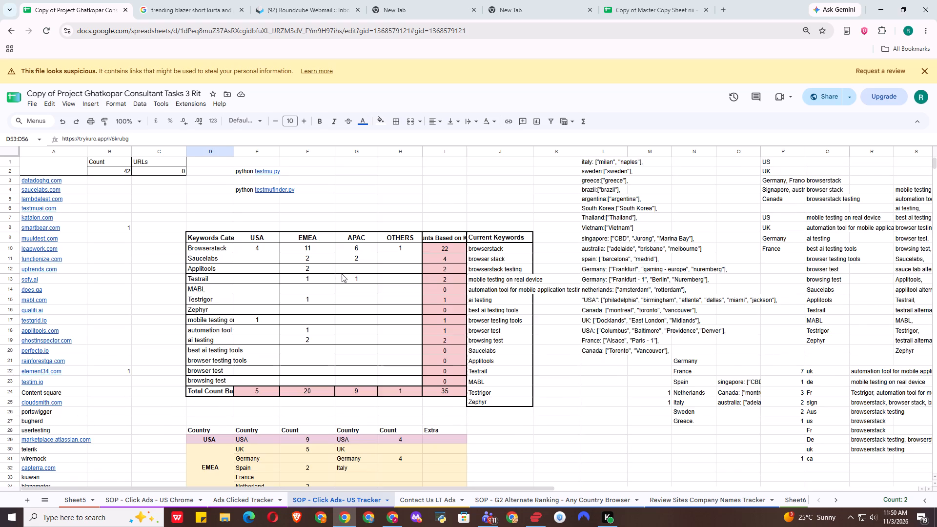
scroll(342, 274, "up", 4)
left_click(344, 166)
left_click(352, 174)
key("ctrl+v")
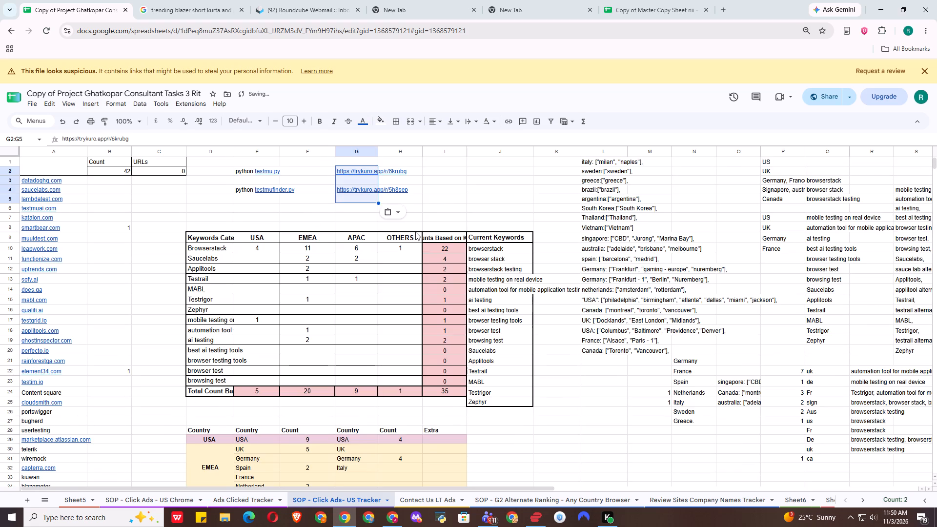
left_click(435, 203)
scroll(516, 200, "up", 2)
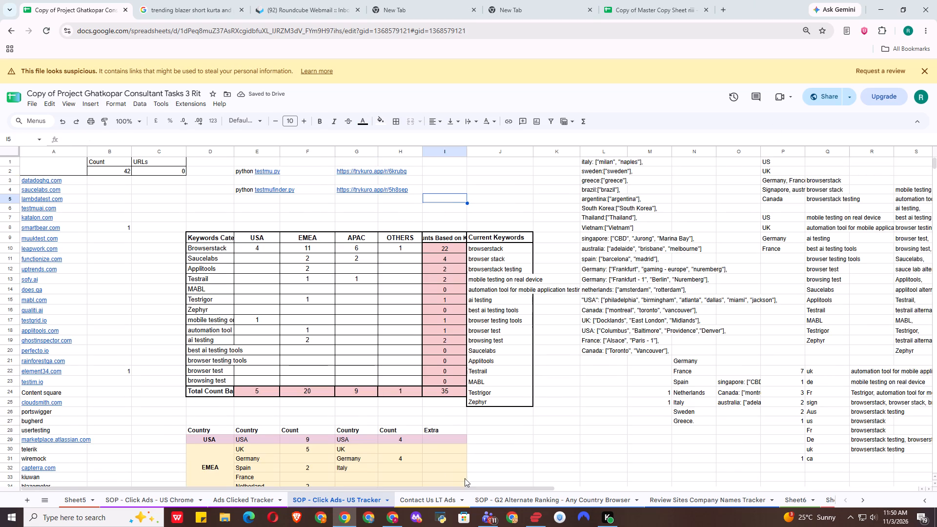
Copy the country list US, UK, Germany, France from P7:P10, merge K13:K25, and paste the list into it.
left_click_drag(466, 488, 563, 488)
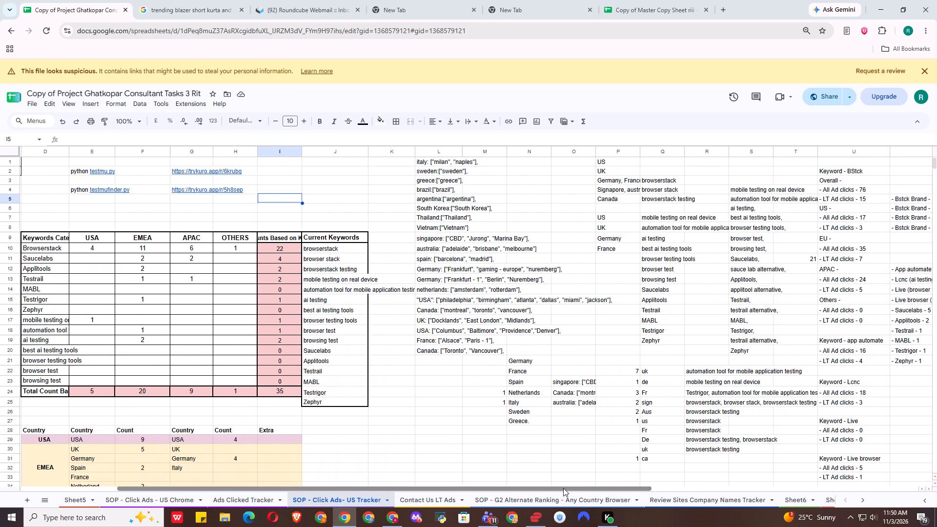
left_click_drag(563, 488, 577, 487)
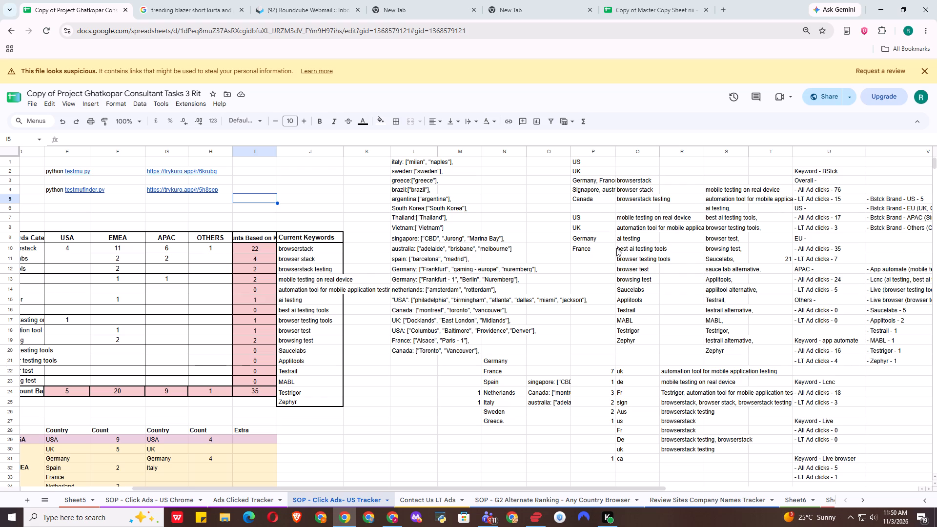
left_click_drag(594, 219, 599, 251)
key("ctrl+c")
left_click_drag(361, 271, 362, 278)
left_click_drag(366, 282, 381, 402)
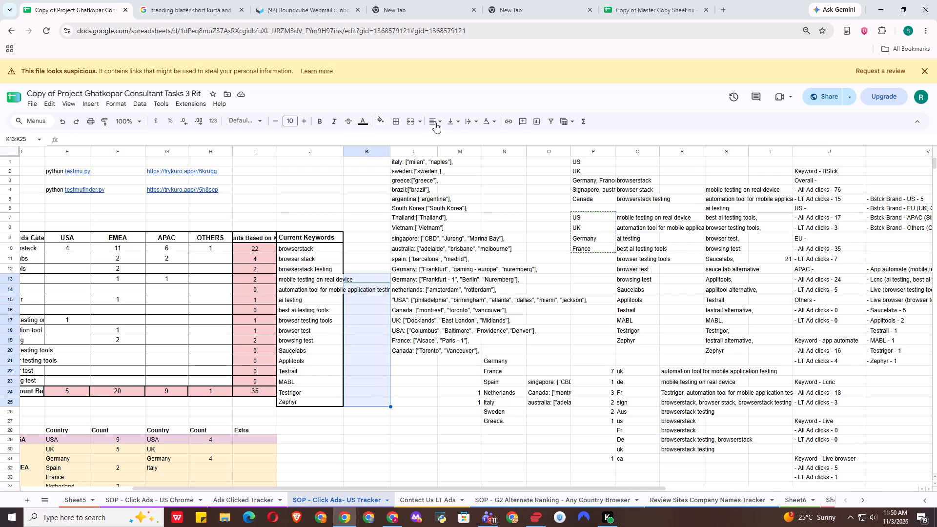
left_click(410, 122)
left_click(383, 304)
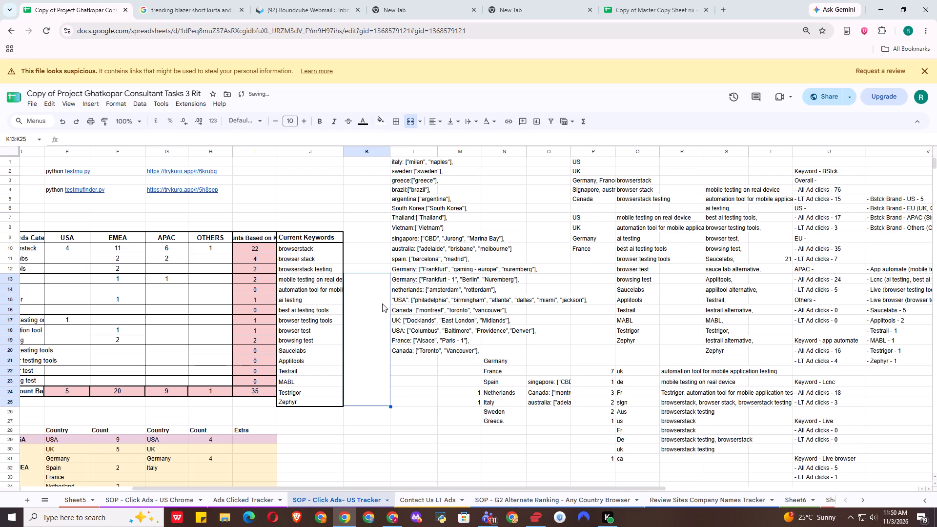
left_click(370, 304, "ctrl")
key("ctrl+v")
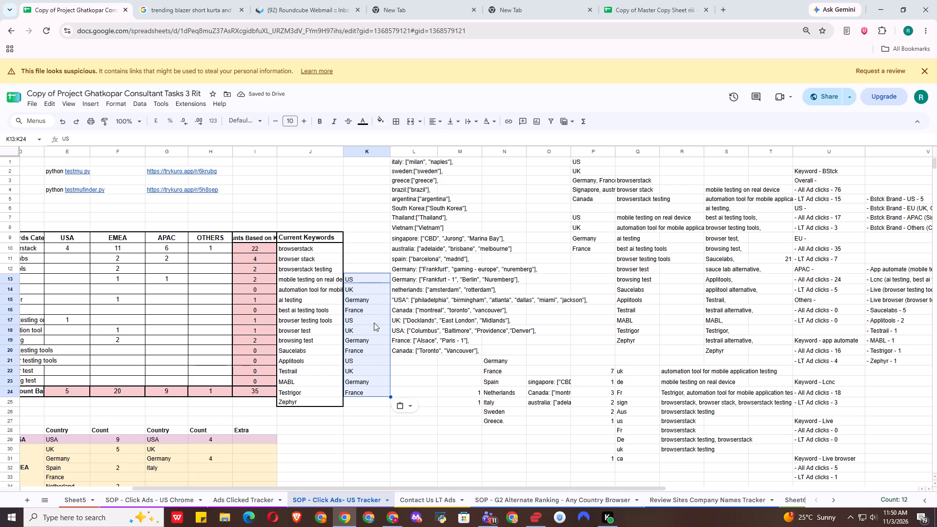
left_click(407, 213)
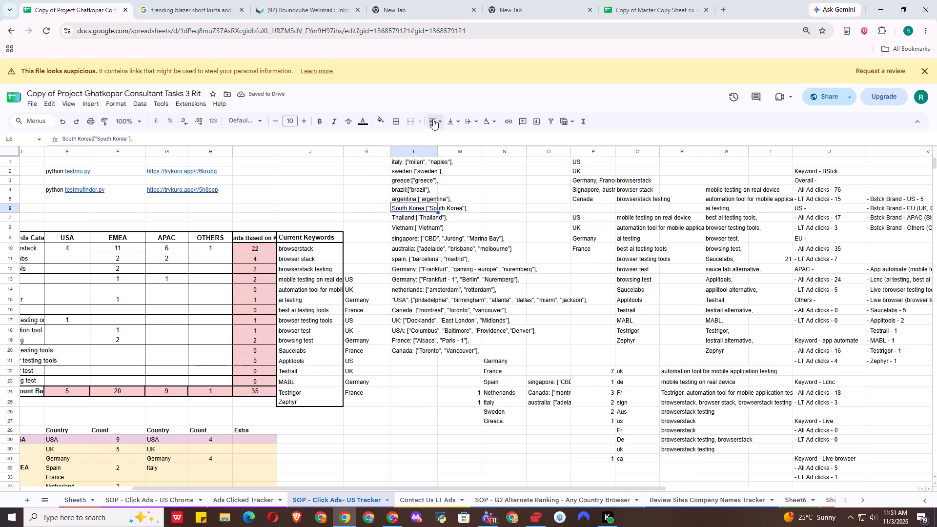
Merge K13:K25 beside the current keywords into one cell and clear its content.
left_click_drag(361, 277, 363, 401)
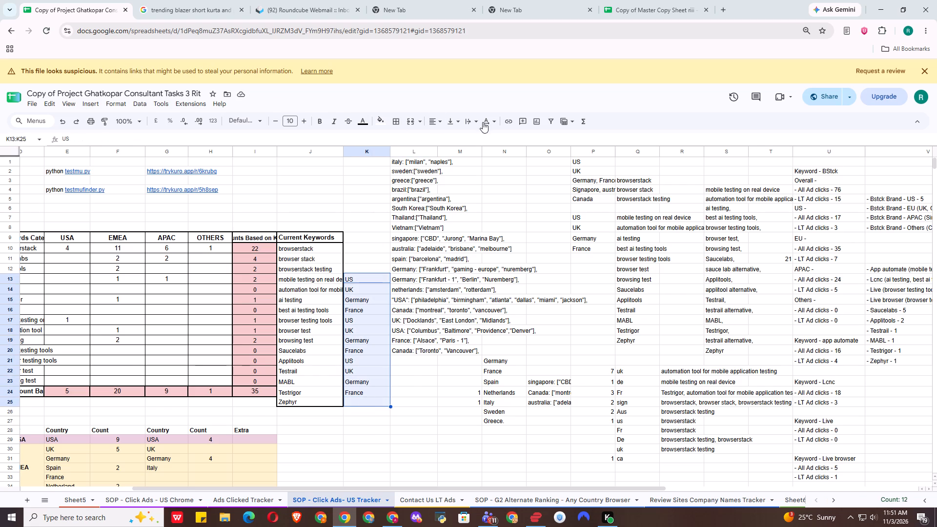
left_click(409, 120)
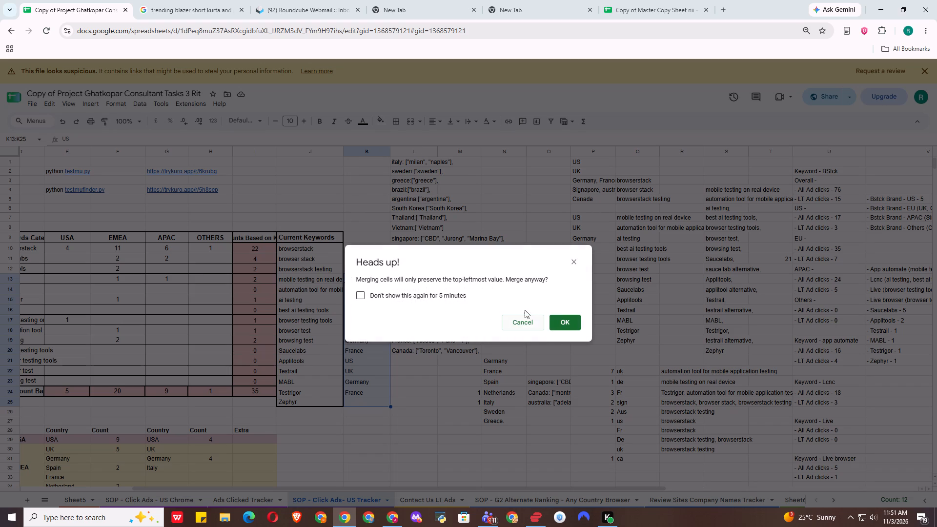
left_click(562, 325)
left_click(449, 365)
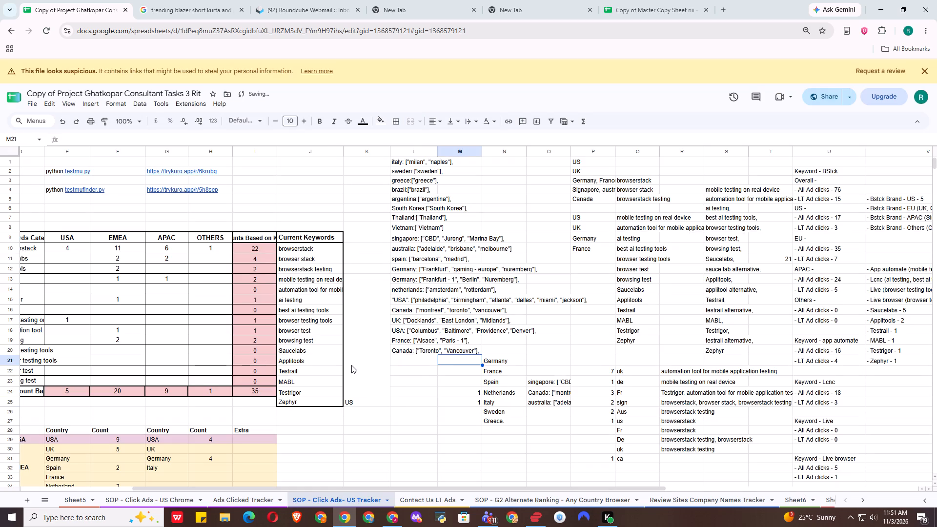
left_click(352, 366)
key("BackSpace")
left_click(417, 372)
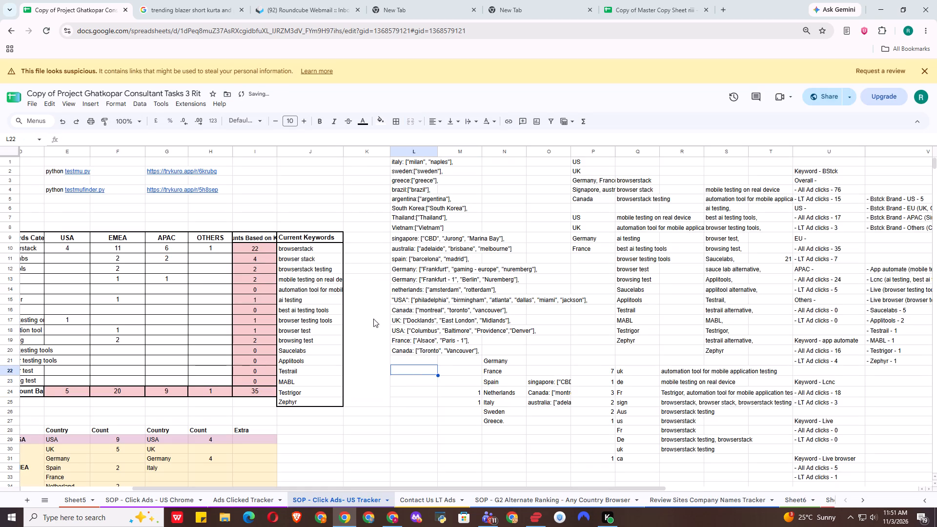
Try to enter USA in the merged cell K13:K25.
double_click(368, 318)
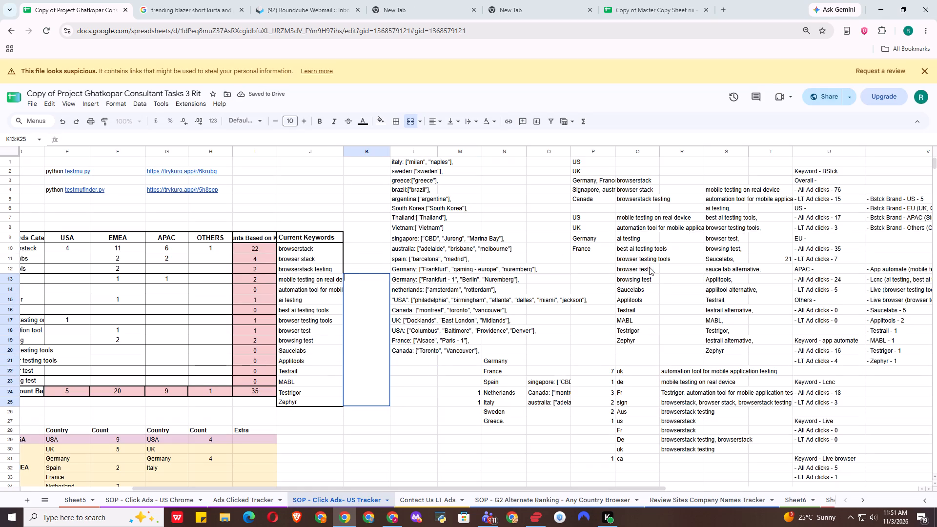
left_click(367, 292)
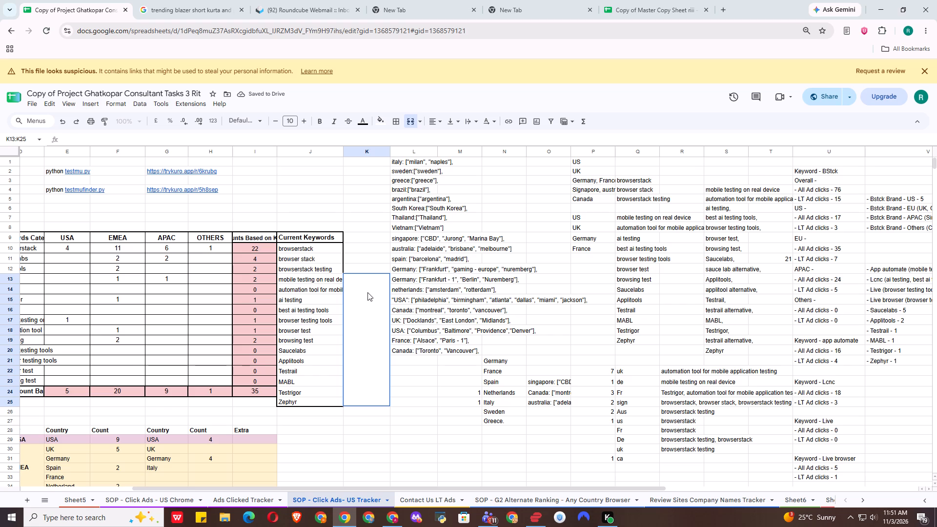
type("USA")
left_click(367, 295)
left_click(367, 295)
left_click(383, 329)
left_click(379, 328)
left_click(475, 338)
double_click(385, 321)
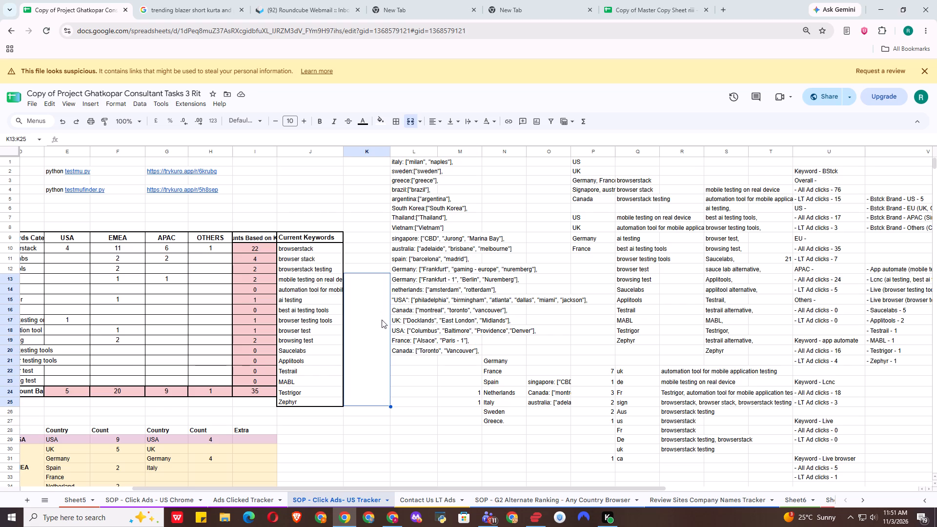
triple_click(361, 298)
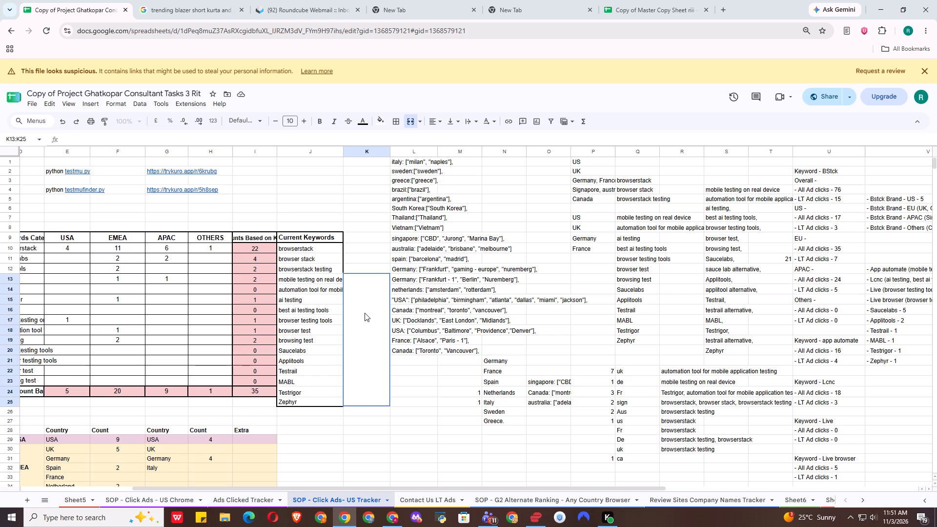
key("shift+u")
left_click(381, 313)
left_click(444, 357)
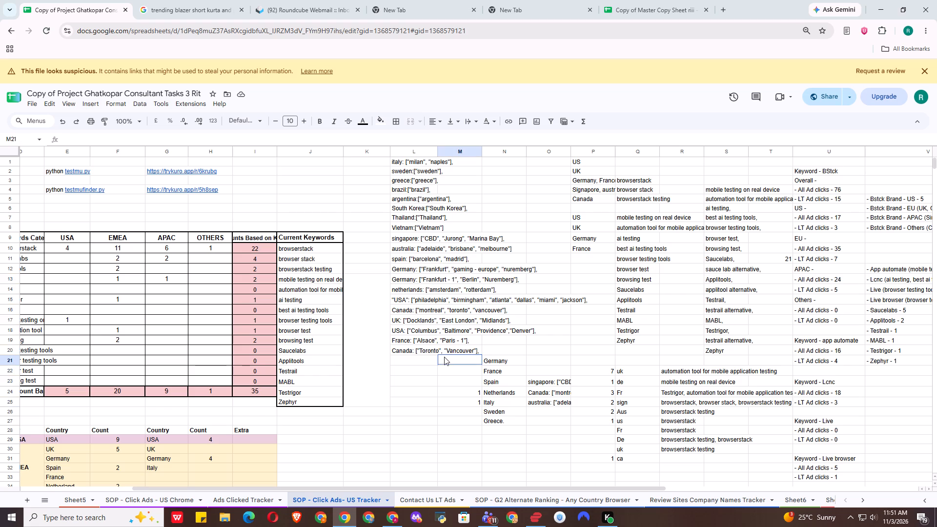
Enter USA in the merged cell K13:K25.
left_click(372, 304)
left_click(372, 304)
type("USA")
key("shift+Return")
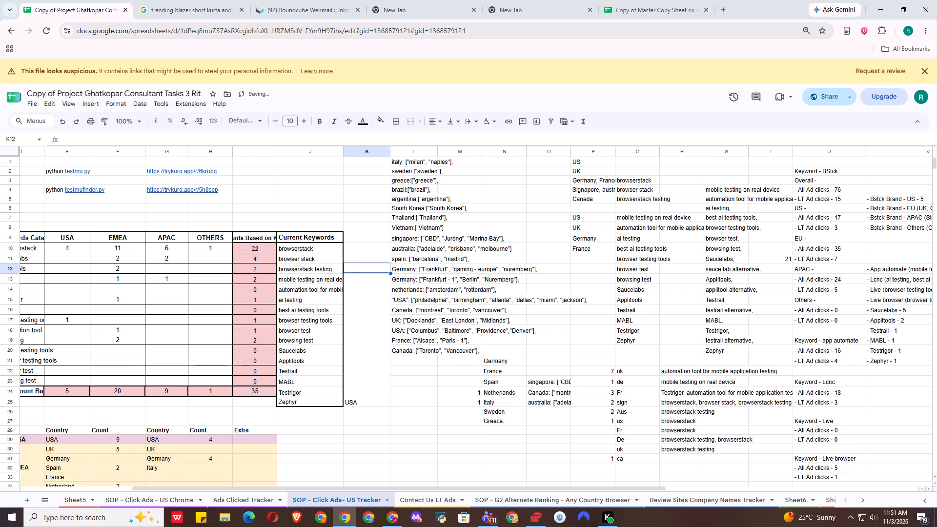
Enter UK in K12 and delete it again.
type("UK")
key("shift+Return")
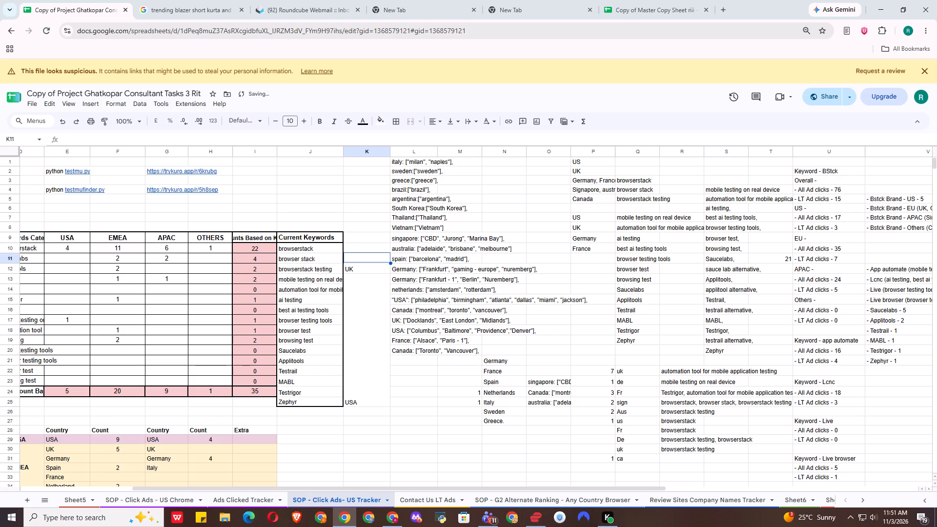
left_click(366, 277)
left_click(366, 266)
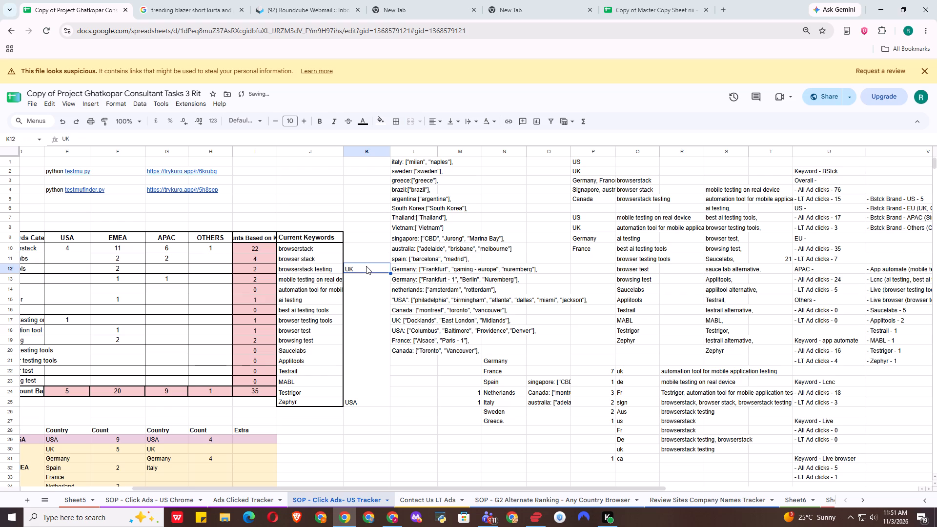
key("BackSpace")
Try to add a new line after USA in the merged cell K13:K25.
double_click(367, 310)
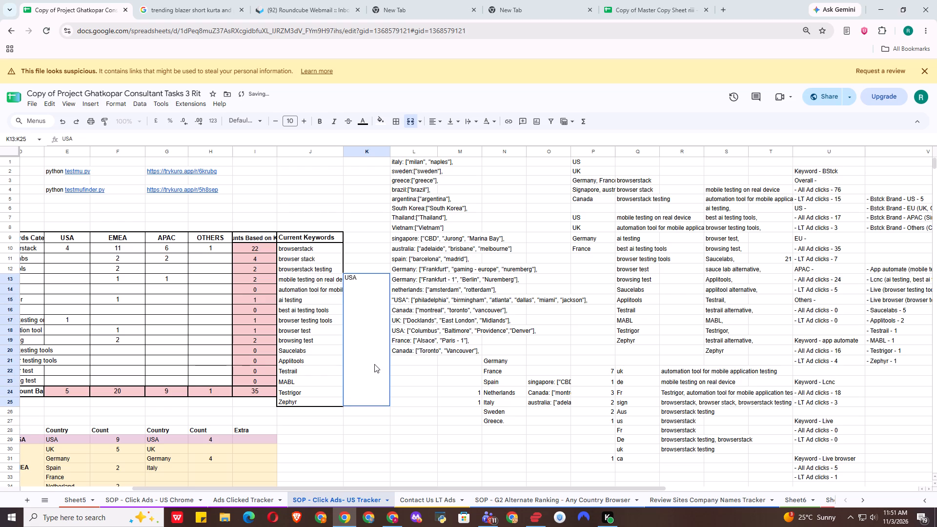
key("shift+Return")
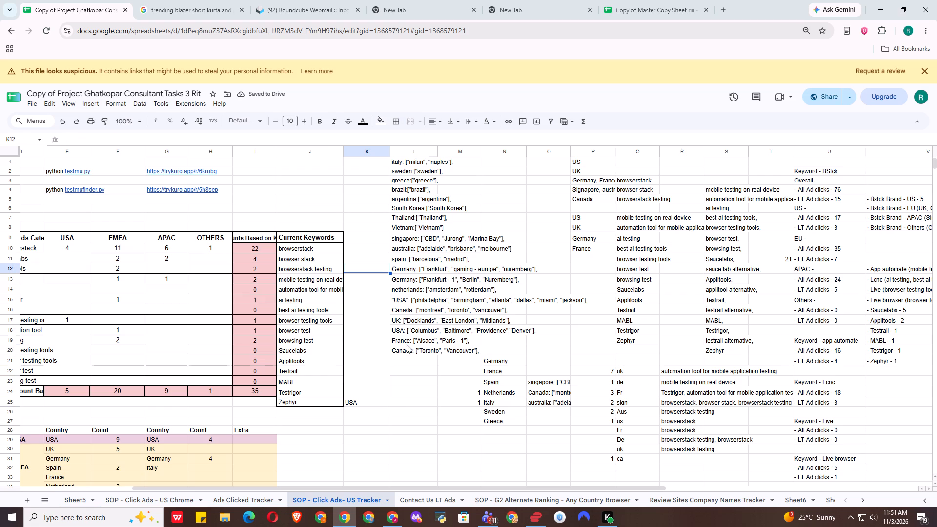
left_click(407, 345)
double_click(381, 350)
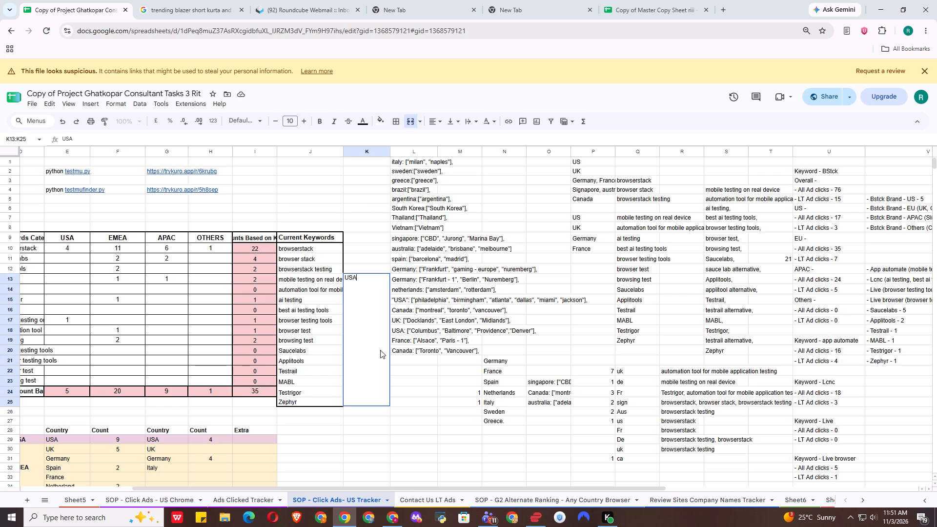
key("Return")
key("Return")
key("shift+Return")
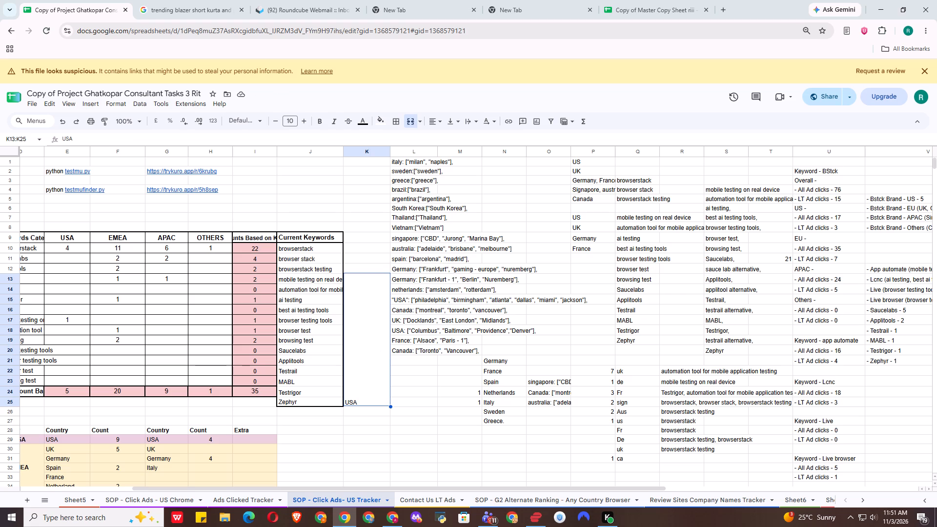
Extend the entry in the merged cell K13:K25 to read "USA, UK, DE, FR".
left_click(380, 350)
double_click(376, 341)
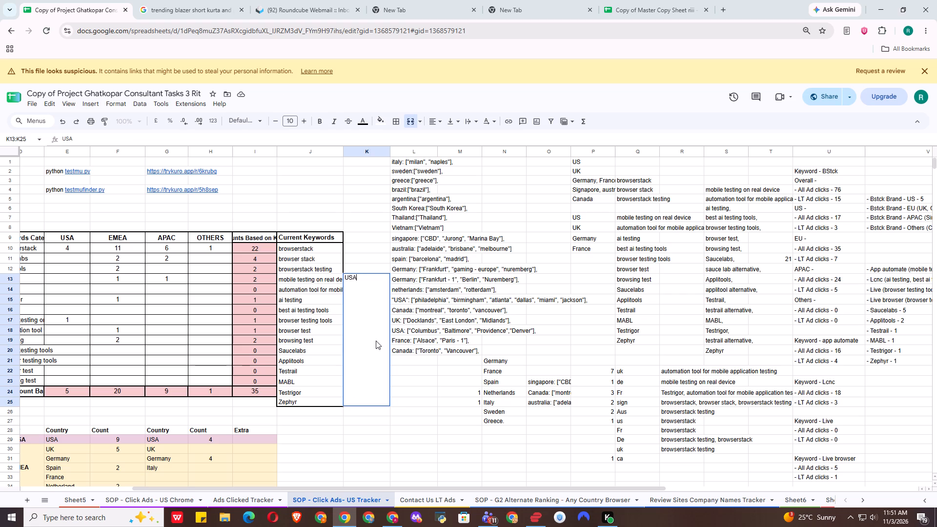
type(",")
key("space")
type("UK,")
key("space")
type("DE, FR")
key("Return")
left_click(442, 368)
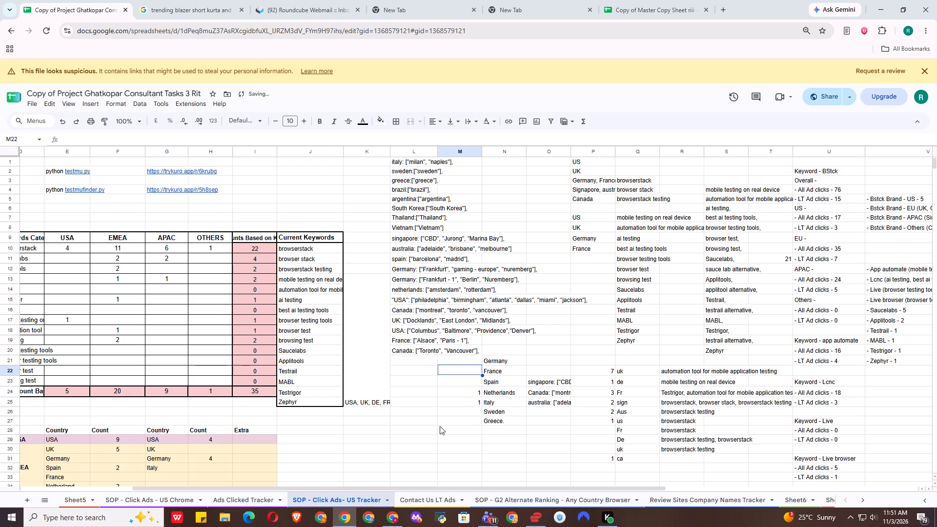
left_click(363, 400)
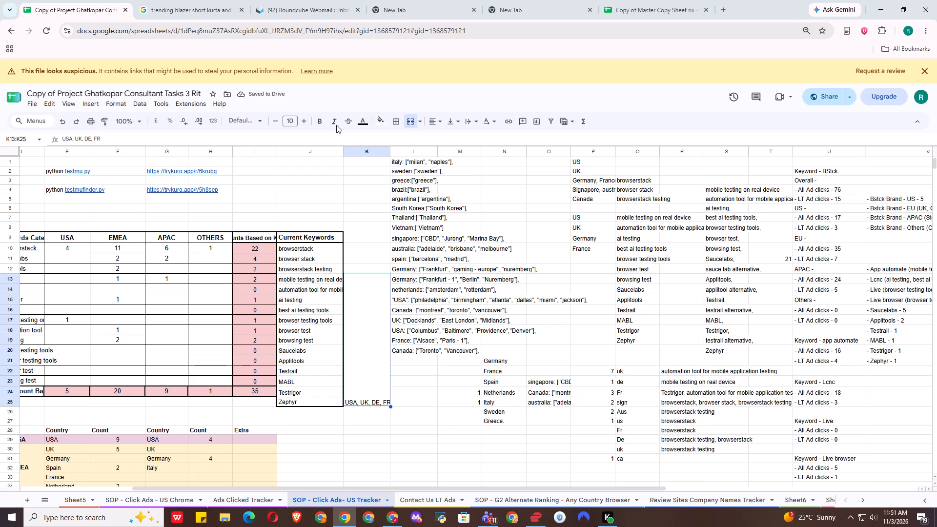
left_click(453, 119)
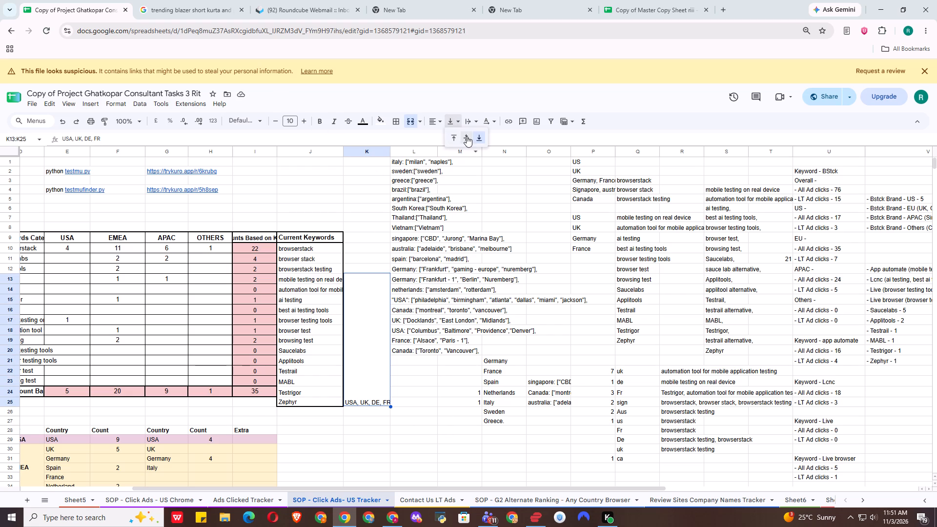
left_click(467, 136)
left_click(457, 310)
left_click(367, 298)
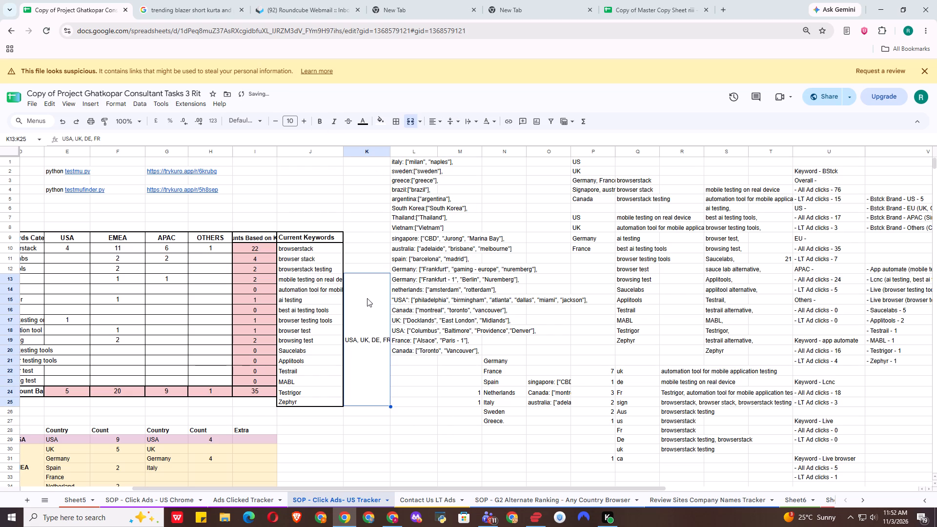
left_click(432, 118)
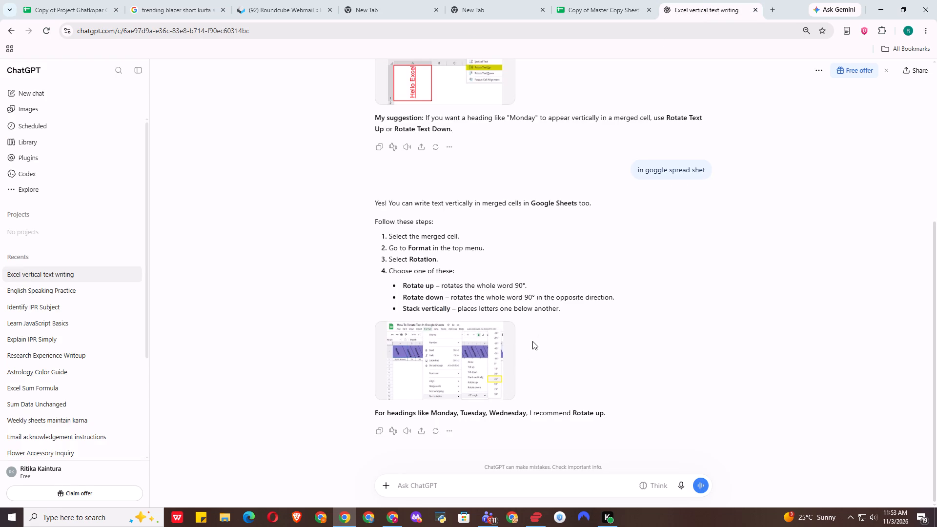
left_click(479, 382)
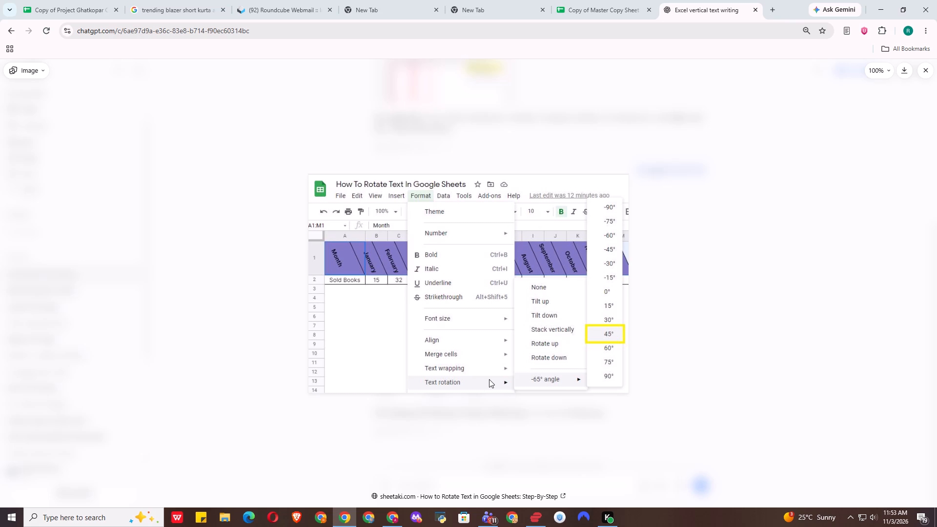
left_click(711, 306)
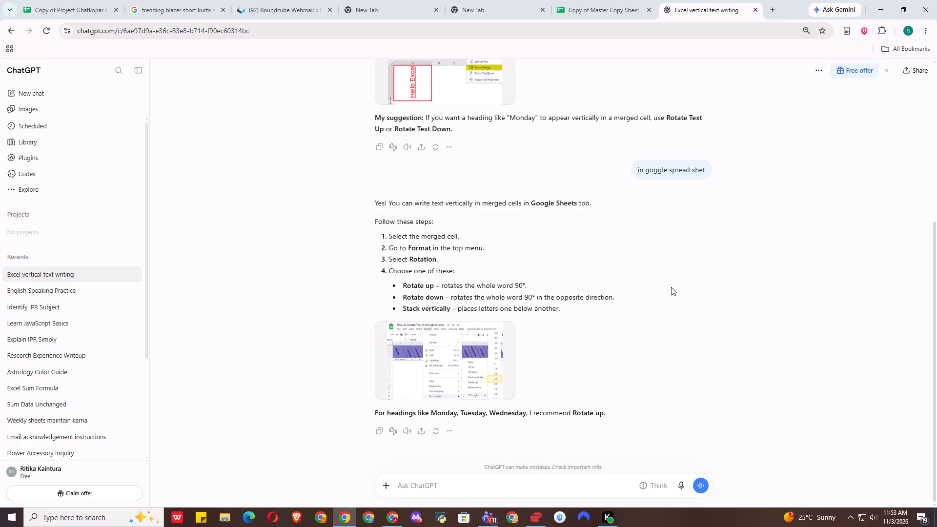
left_click(428, 362)
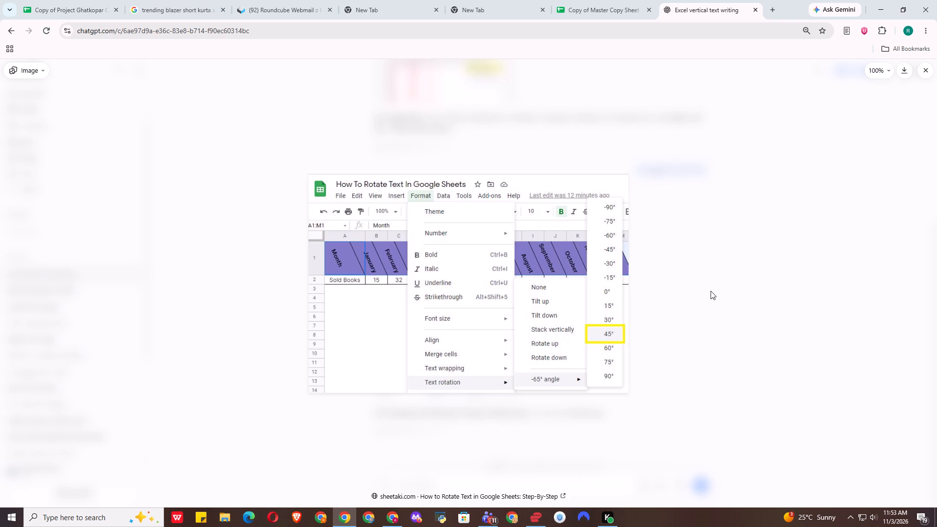
left_click(711, 291)
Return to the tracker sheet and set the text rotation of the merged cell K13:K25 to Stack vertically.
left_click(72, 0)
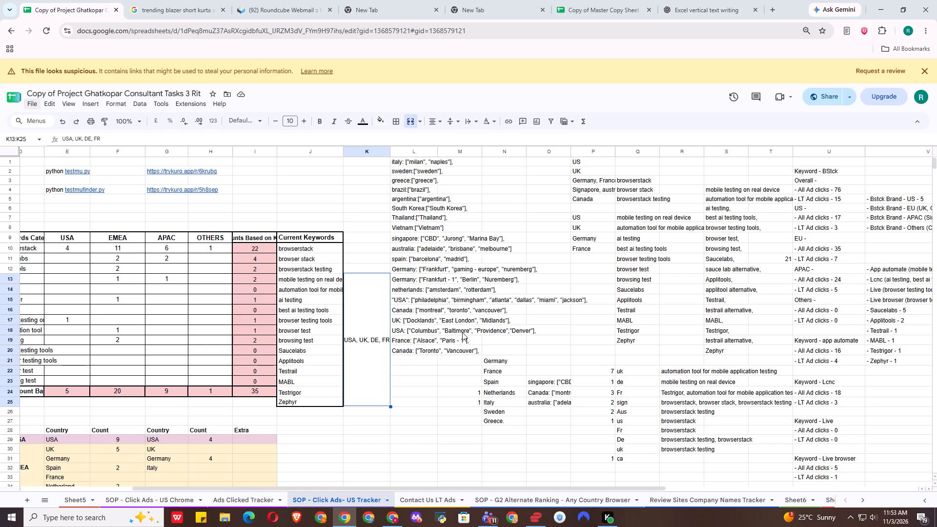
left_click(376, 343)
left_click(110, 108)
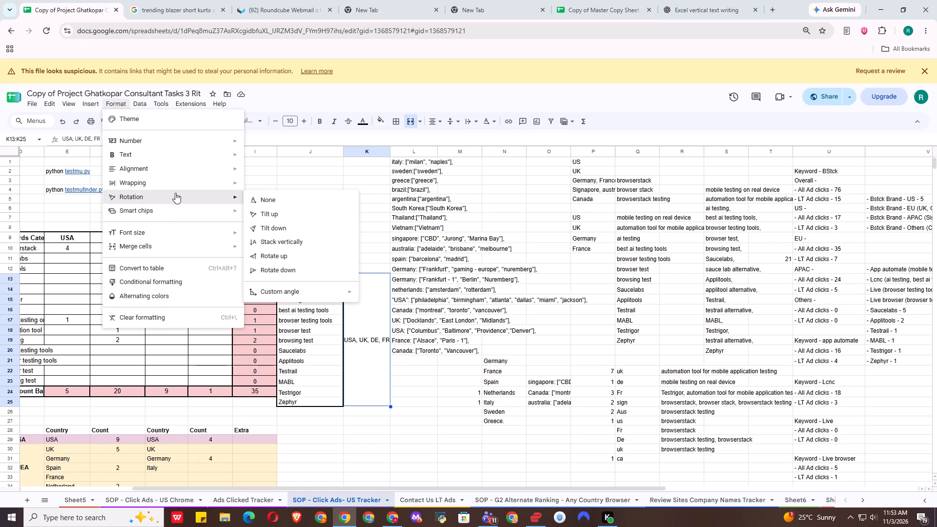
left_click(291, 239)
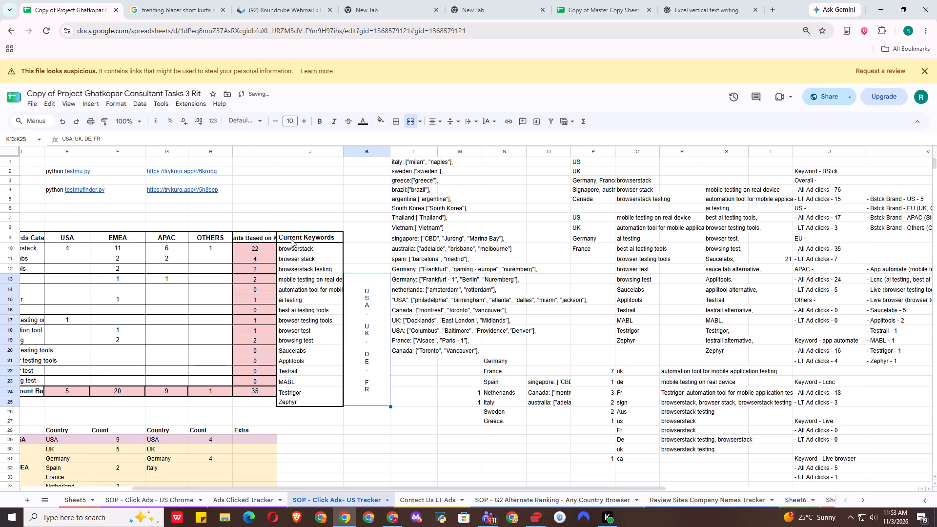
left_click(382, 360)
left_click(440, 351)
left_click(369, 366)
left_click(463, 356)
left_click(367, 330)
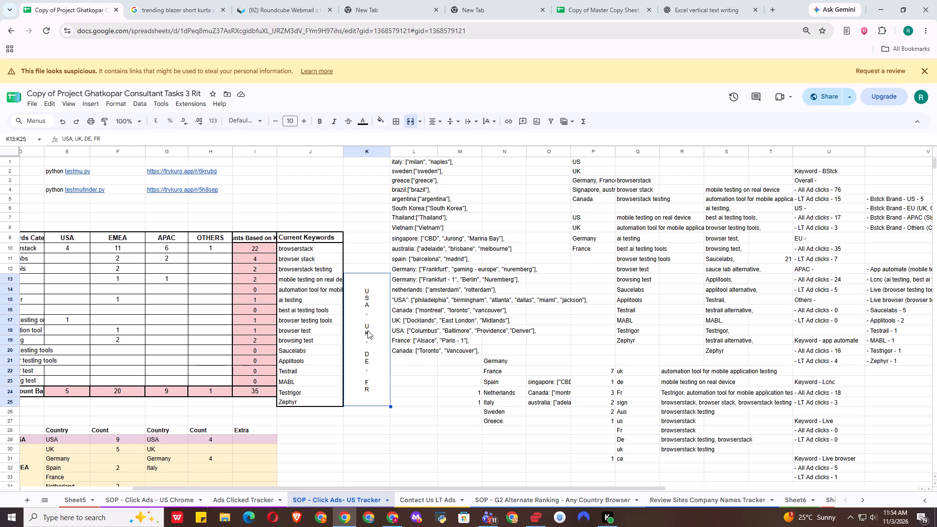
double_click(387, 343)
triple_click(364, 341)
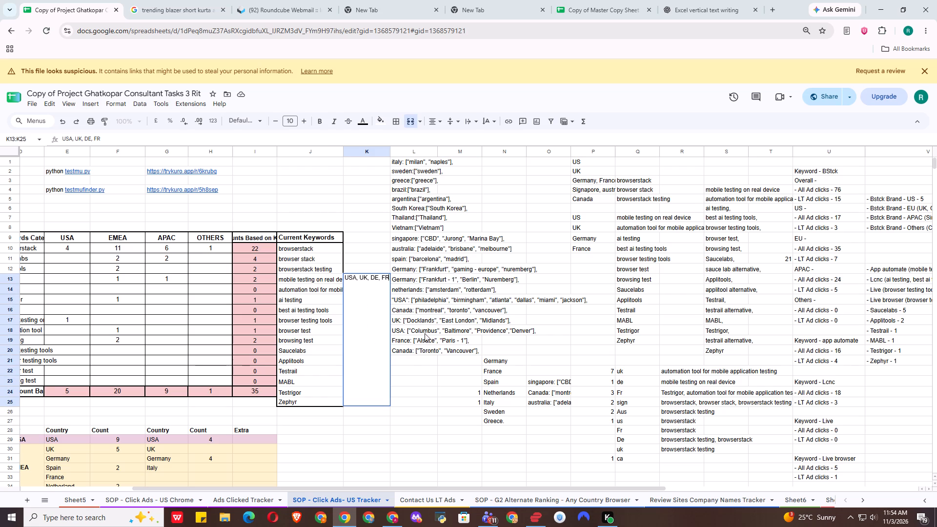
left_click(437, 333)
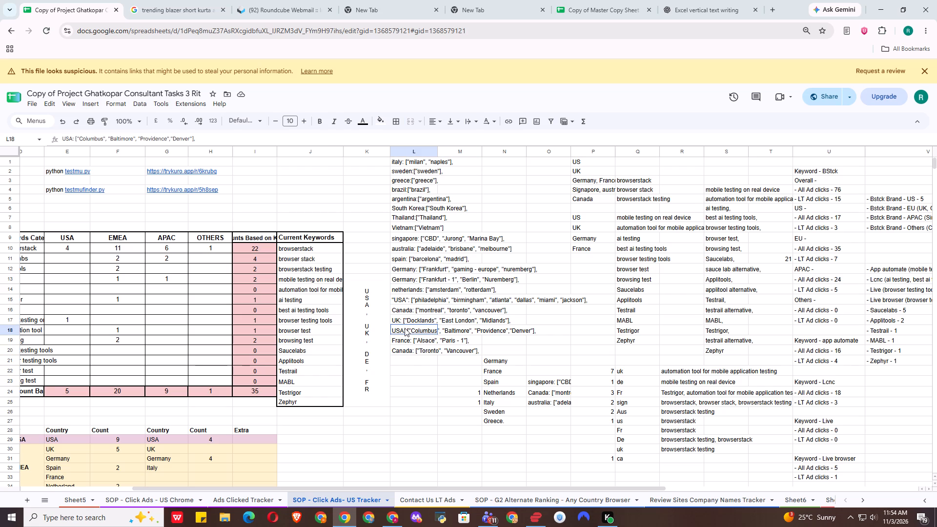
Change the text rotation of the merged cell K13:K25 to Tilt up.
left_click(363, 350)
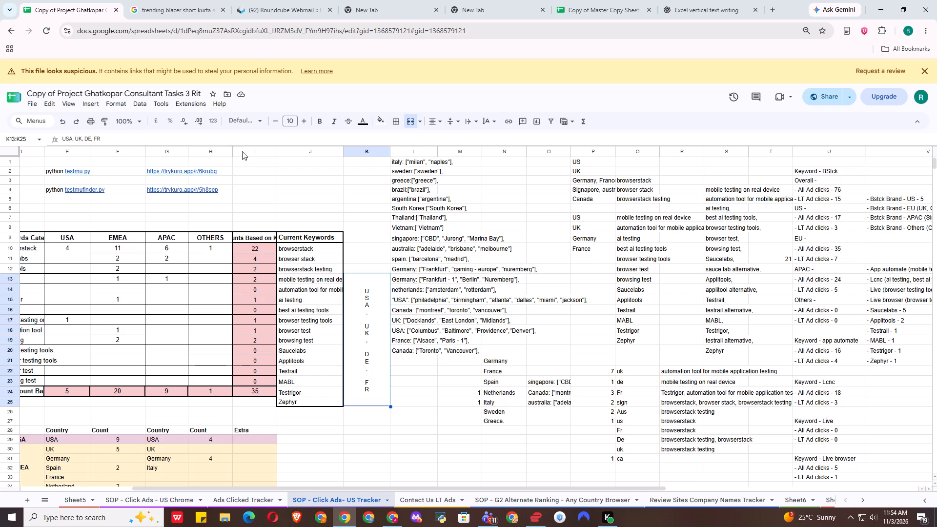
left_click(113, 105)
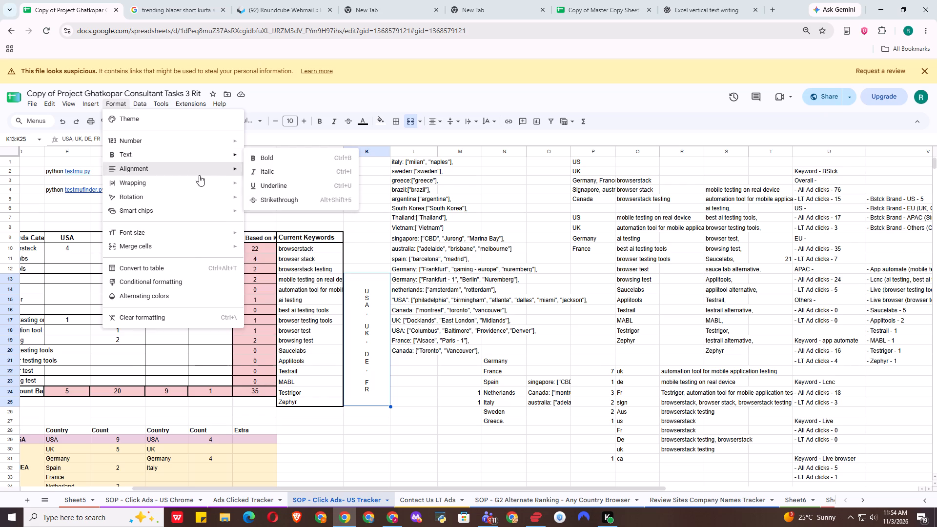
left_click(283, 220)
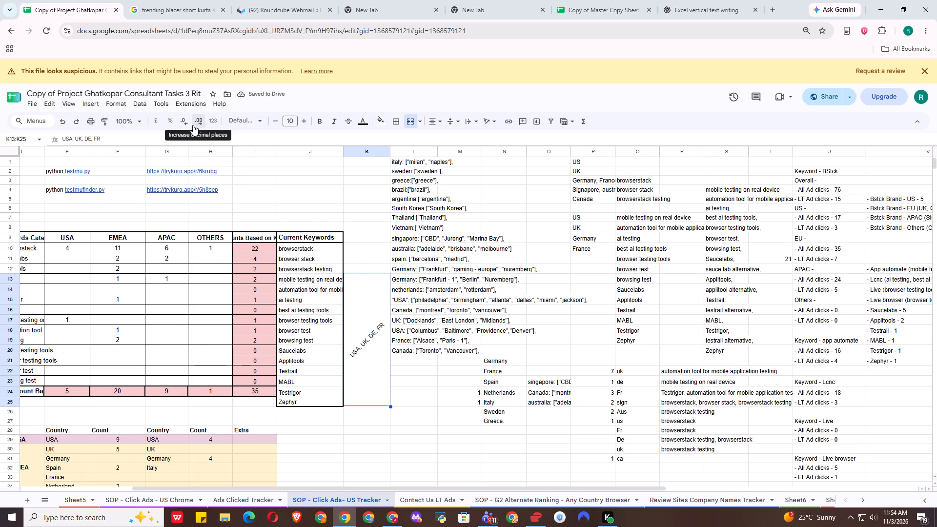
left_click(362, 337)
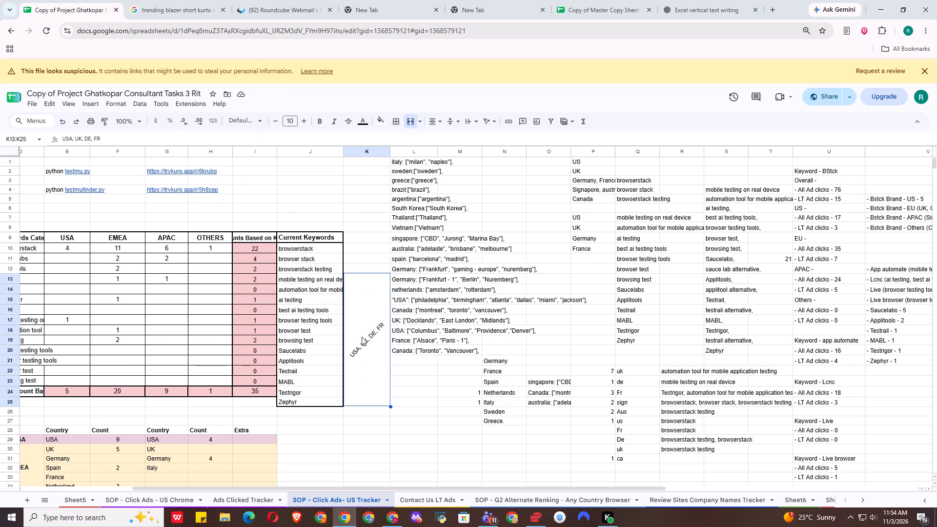
Apply a text wrapping option to the merged cell K13:K25.
left_click(86, 104)
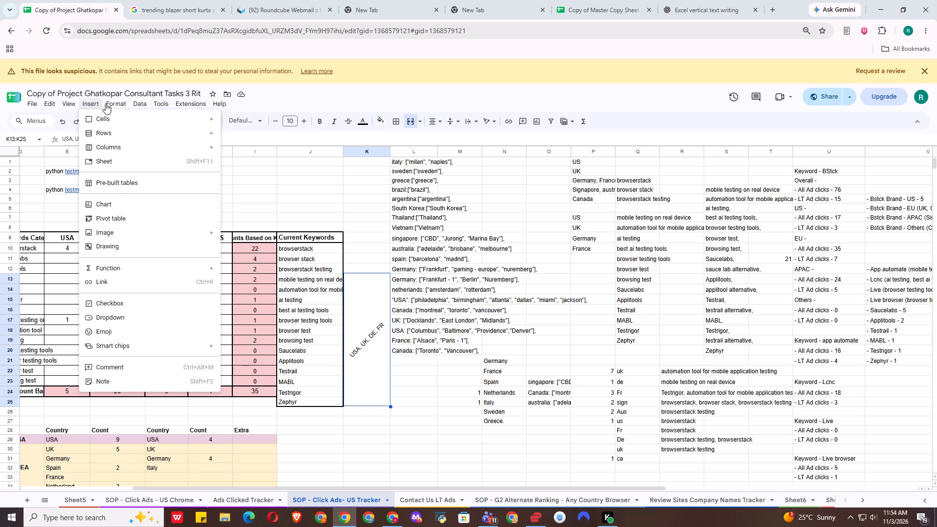
left_click(121, 103)
left_click(115, 108)
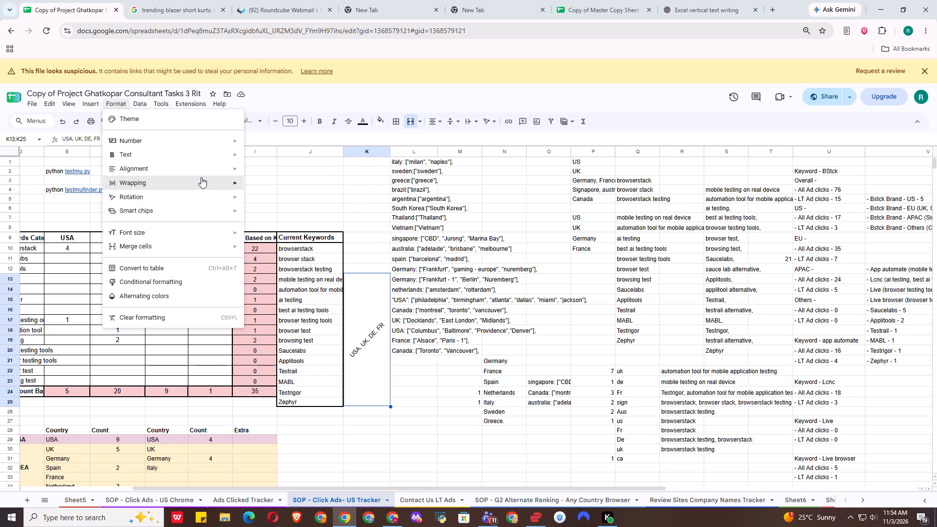
left_click(282, 188)
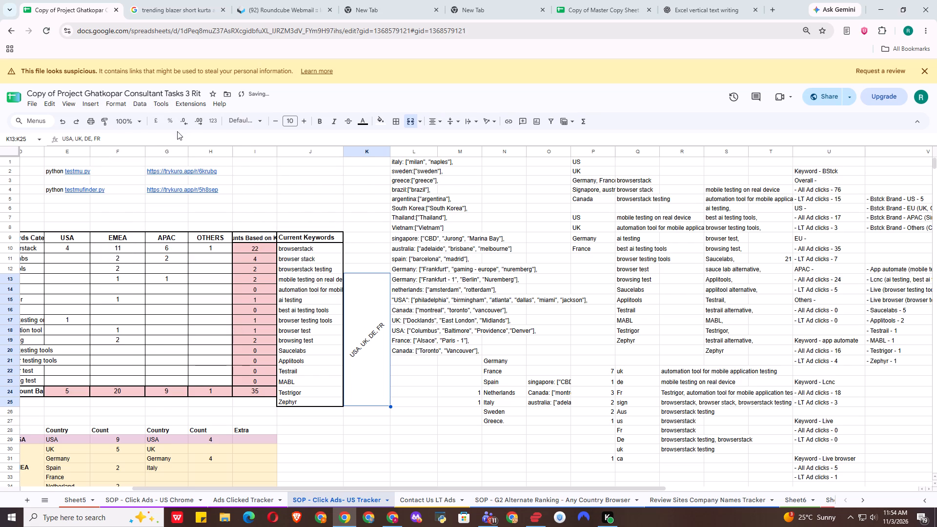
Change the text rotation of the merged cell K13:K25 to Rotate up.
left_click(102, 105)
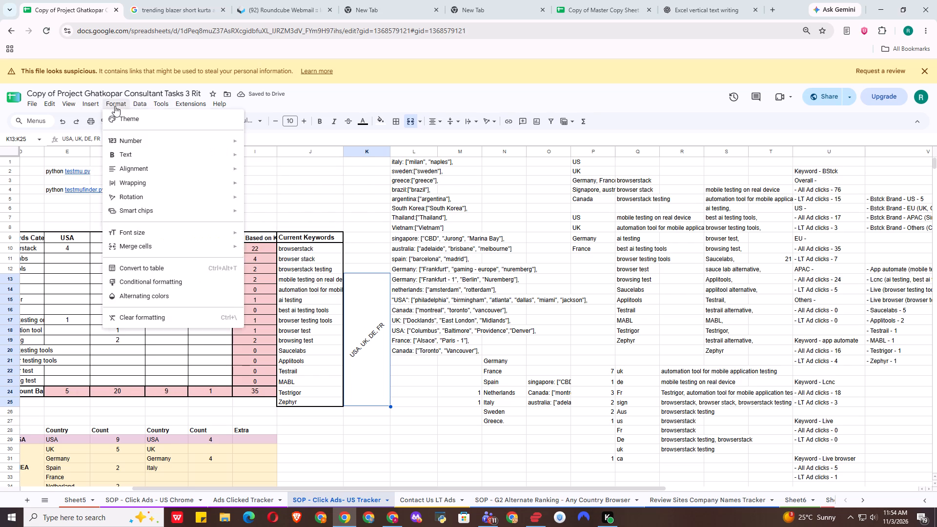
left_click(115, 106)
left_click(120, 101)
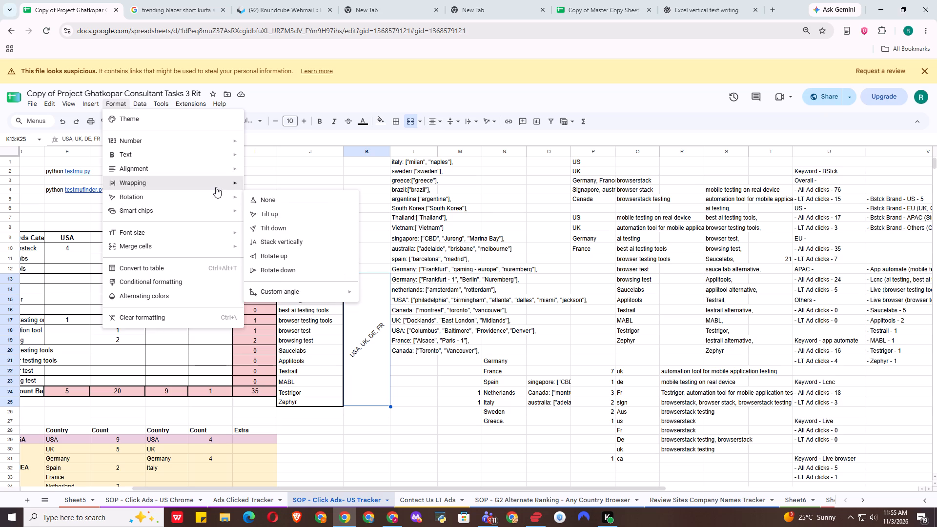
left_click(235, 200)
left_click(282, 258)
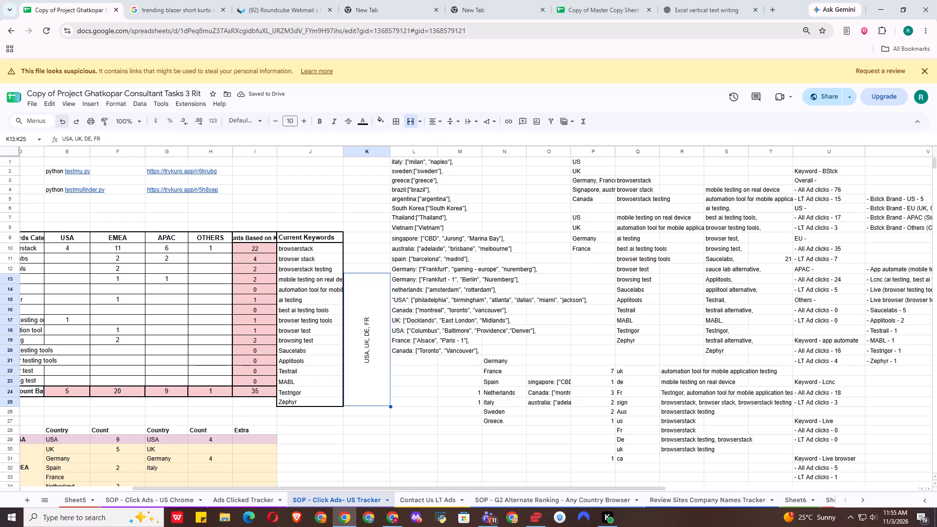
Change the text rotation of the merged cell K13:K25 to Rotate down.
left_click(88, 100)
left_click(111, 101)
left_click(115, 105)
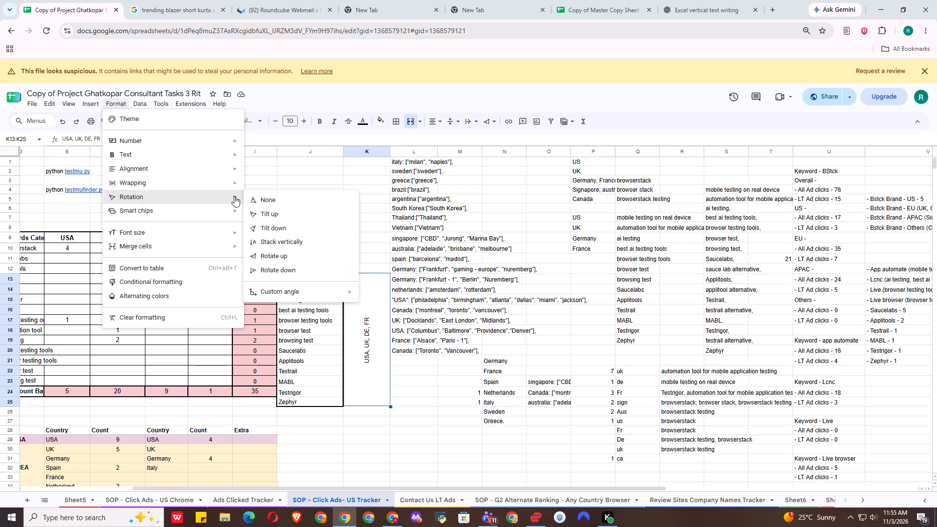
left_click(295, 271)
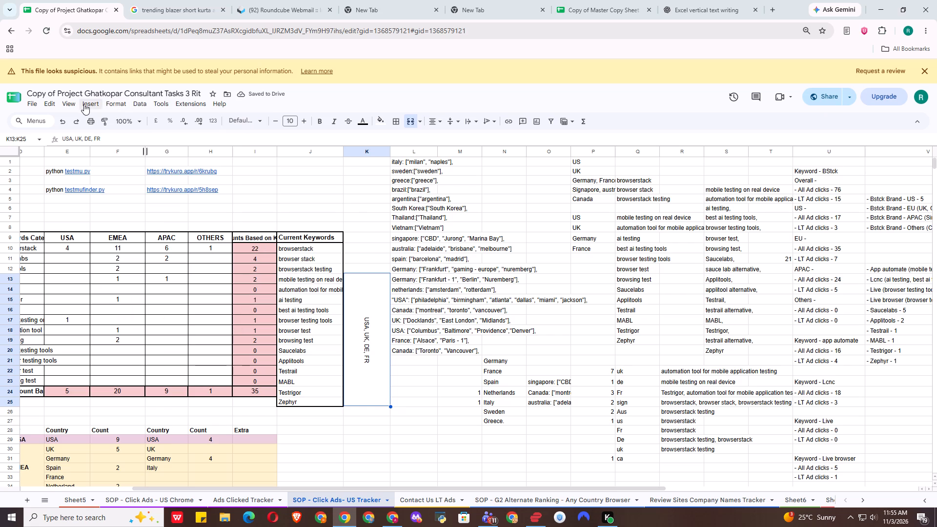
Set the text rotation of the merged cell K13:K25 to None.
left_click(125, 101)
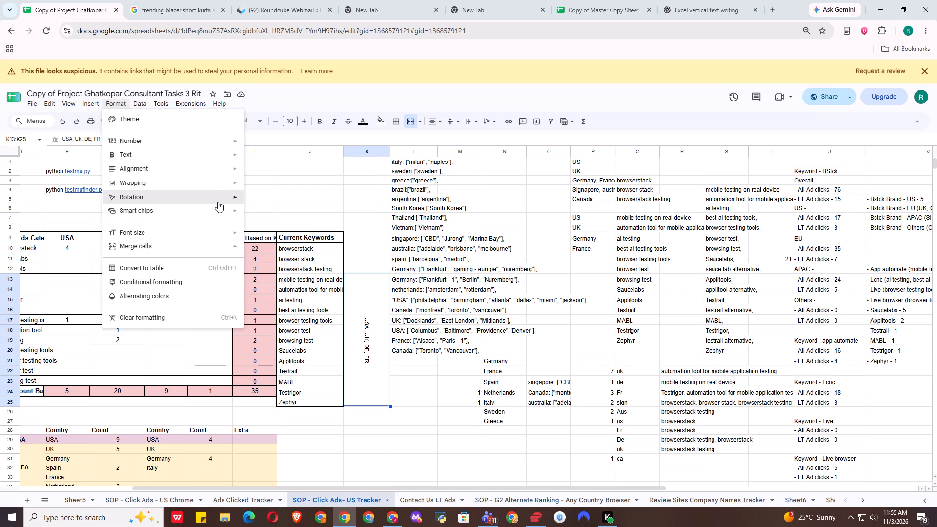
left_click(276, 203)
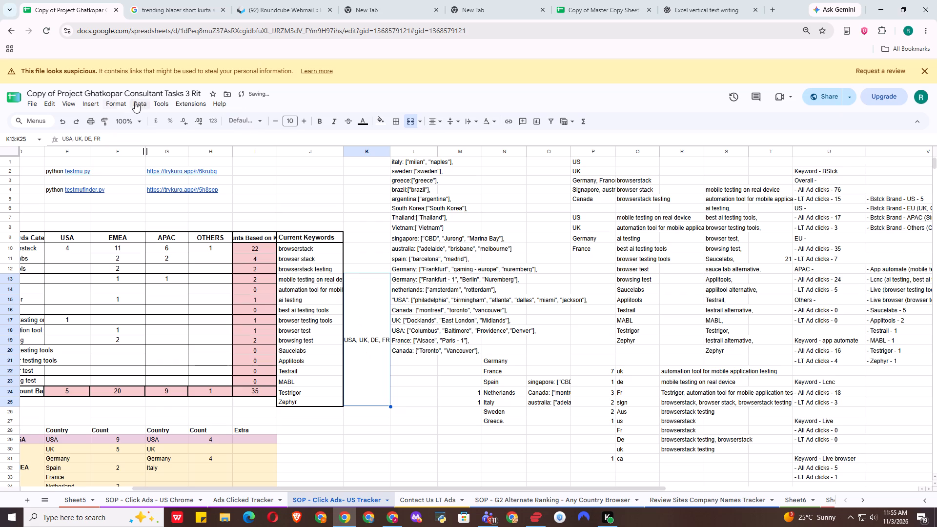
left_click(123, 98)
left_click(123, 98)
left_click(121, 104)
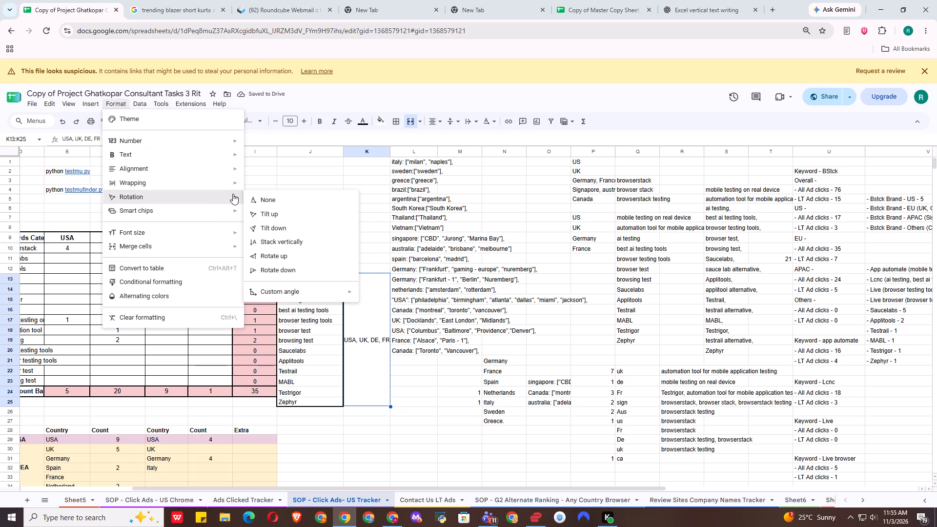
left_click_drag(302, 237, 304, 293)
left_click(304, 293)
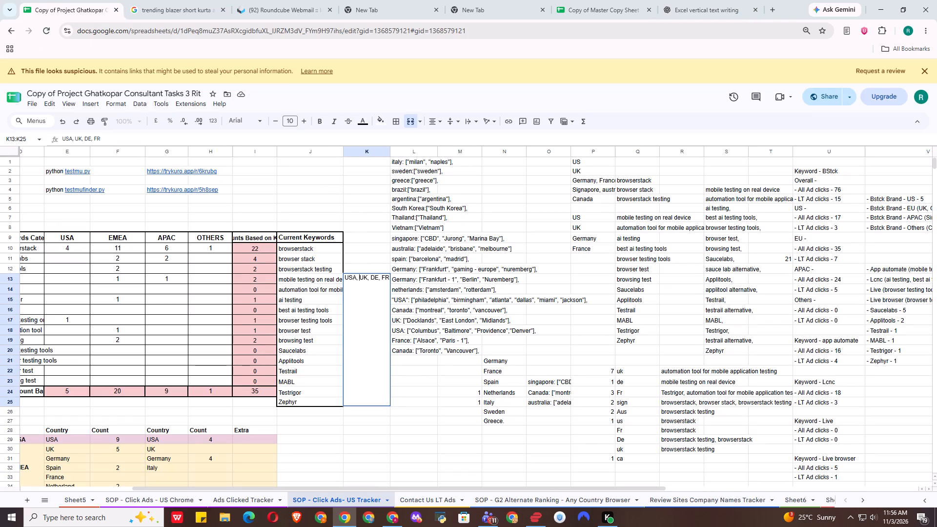
key("alt+Return")
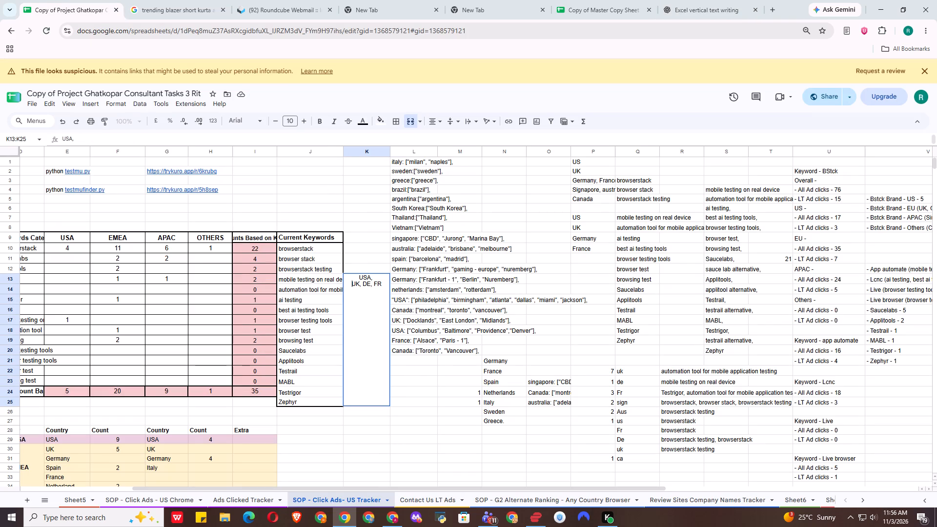
left_click(359, 284)
left_click(362, 284)
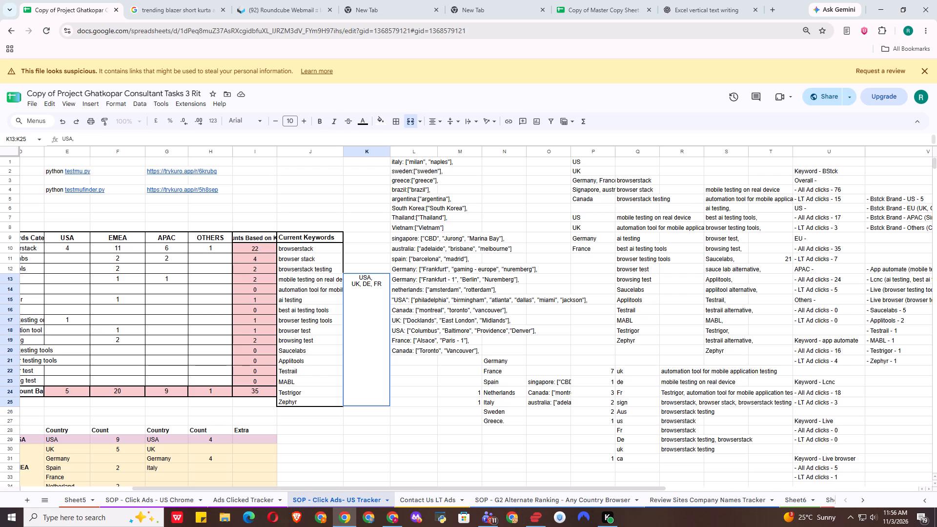
key("alt+Return")
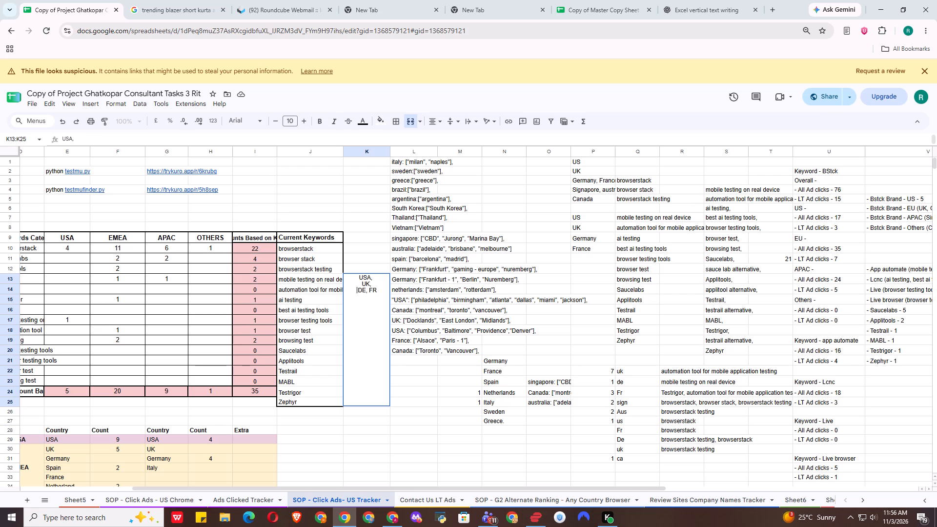
left_click(368, 291)
key("alt+Return")
left_click(408, 358)
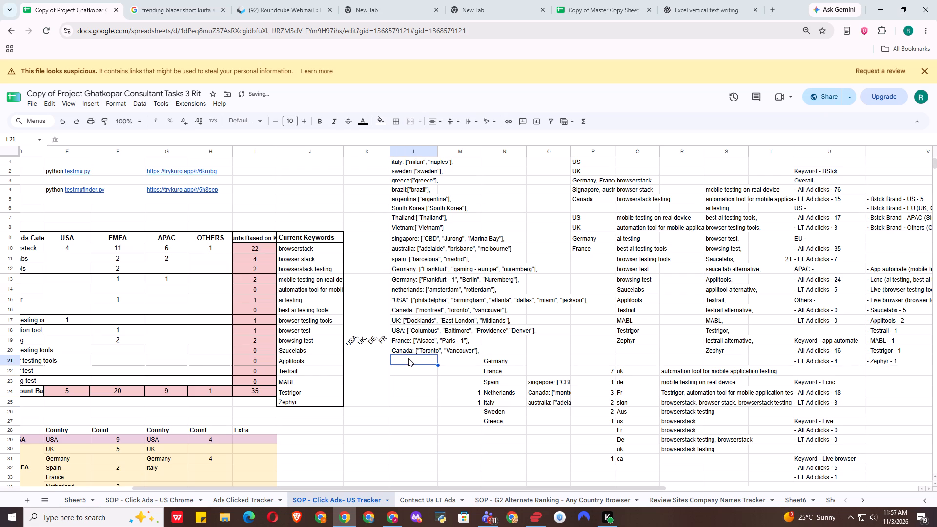
Set the text rotation of the merged cell K13:K25 to None.
left_click(363, 344)
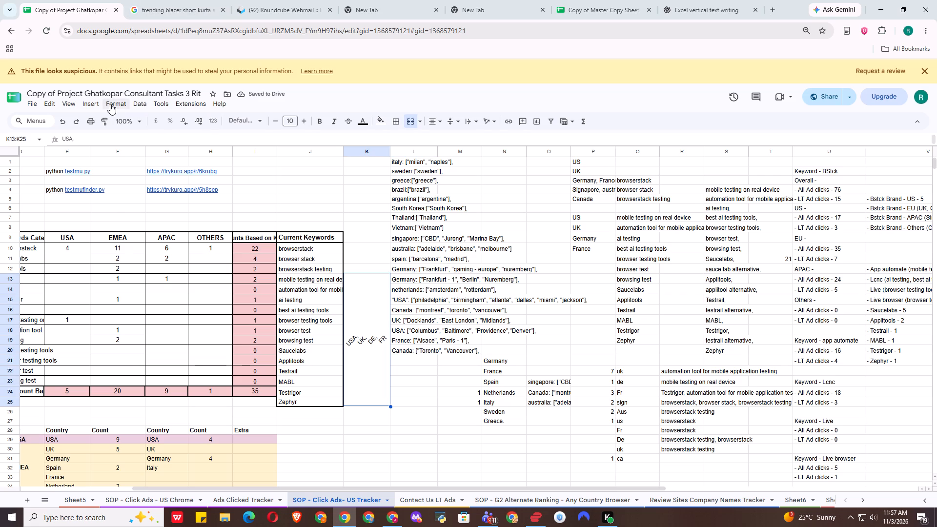
left_click(110, 104)
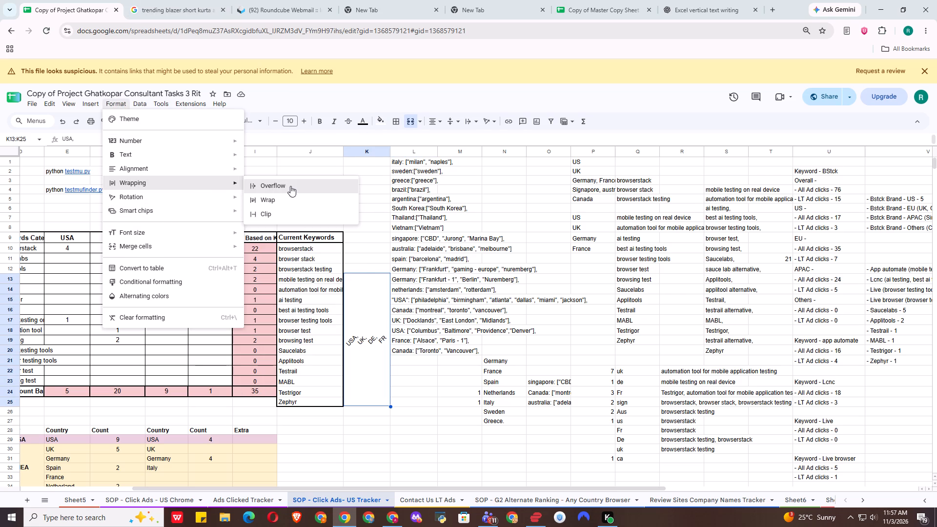
left_click(277, 196)
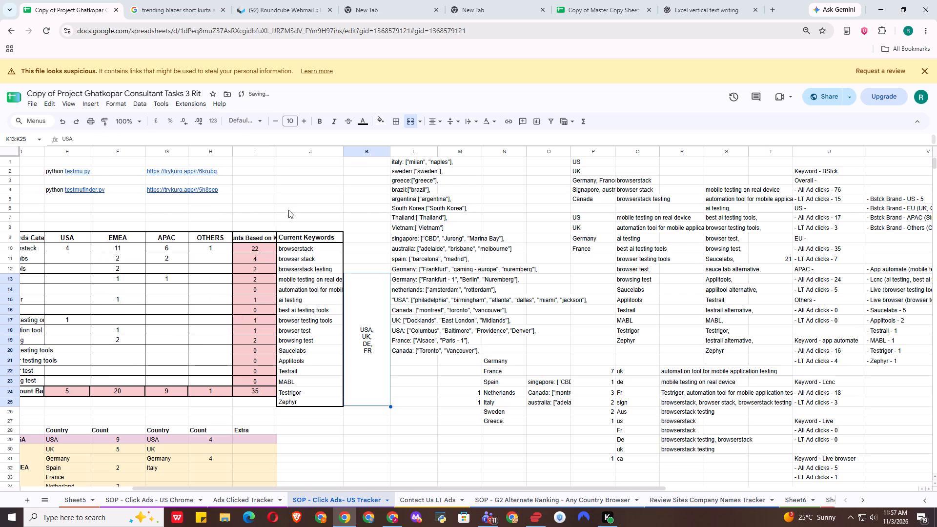
Remove the commas after USA, UK and DE in the merged cell K13:K25.
left_click(437, 384)
double_click(376, 339)
left_click(374, 290)
key("BackSpace")
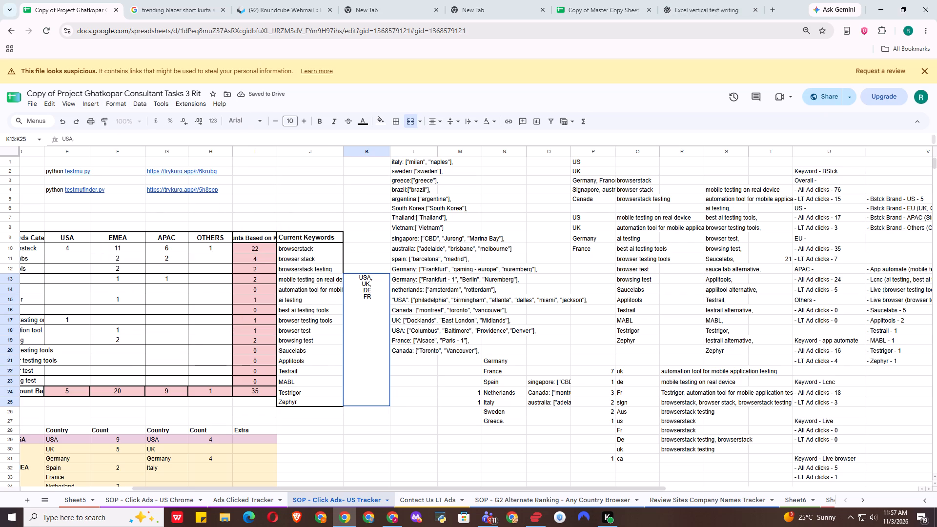
left_click(375, 284)
key("BackSpace")
left_click(378, 273)
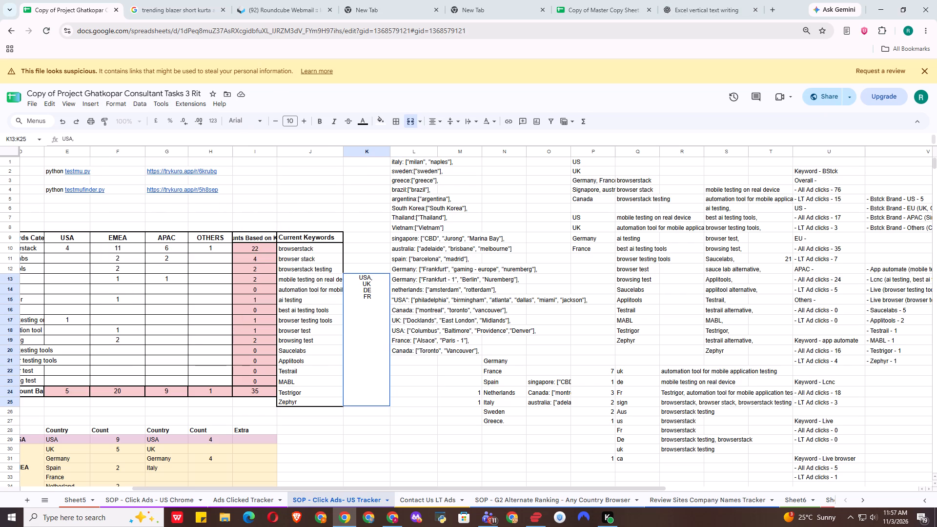
left_click(378, 278)
key("BackSpace")
key("BackSpace")
left_click(448, 358)
Open the merged country cell K13:K25 for editing.
scroll(420, 373, "down", 1)
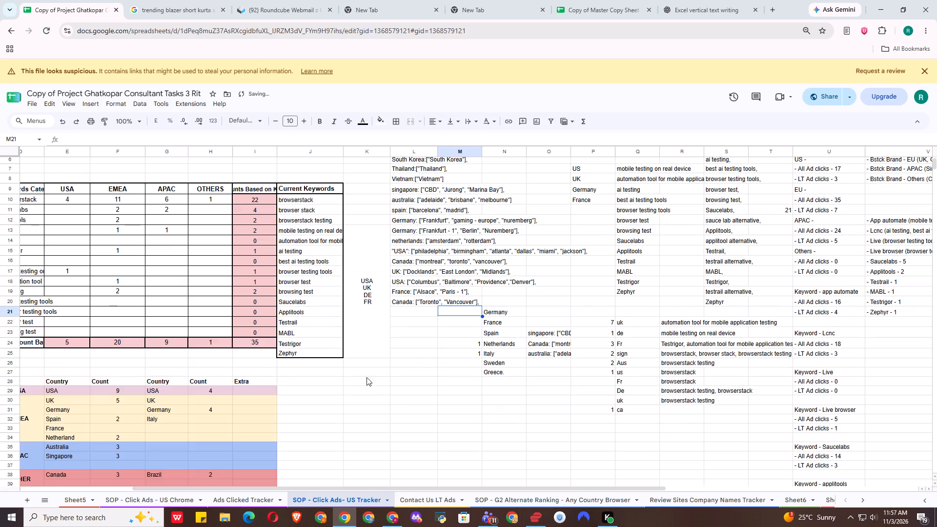
scroll(365, 323, "up", 1)
left_click(363, 345)
double_click(363, 345)
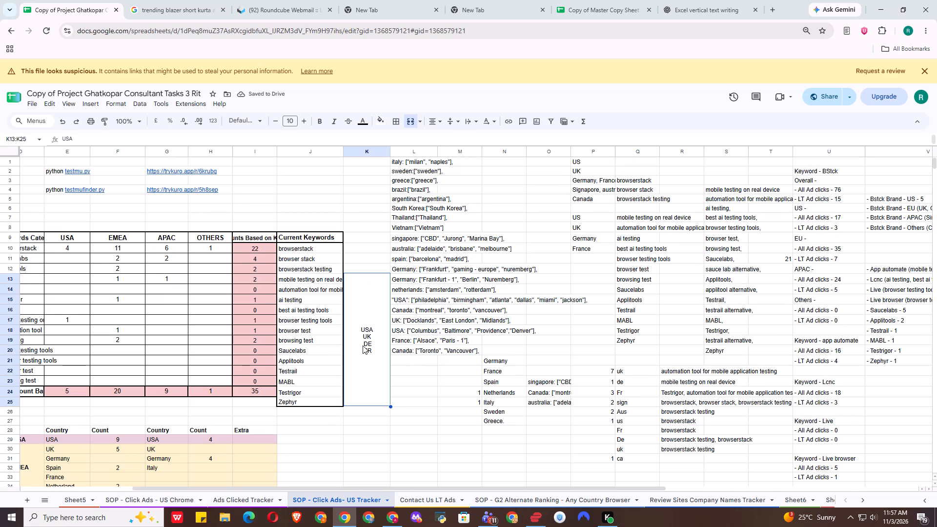